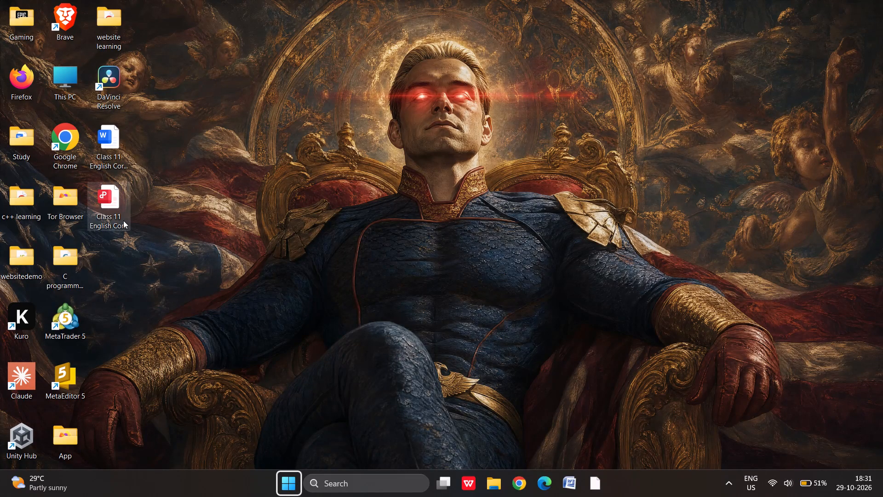
Open the Class 11 English Core Word document from the desktop.
double_click(115, 148)
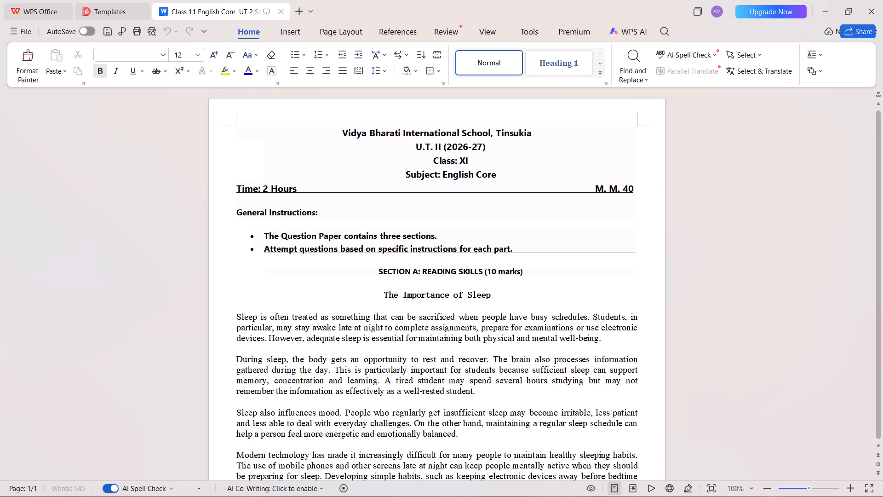
Delete the "II. Fill in the blank with ONE suitable word." heading together with question d below it.
scroll(281, 338, "down", 6)
scroll(356, 352, "down", 10)
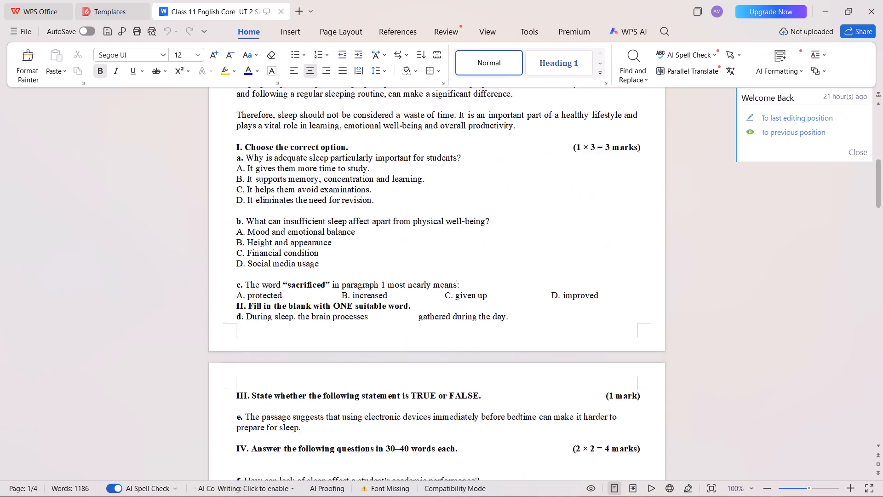
scroll(356, 354, "down", 4)
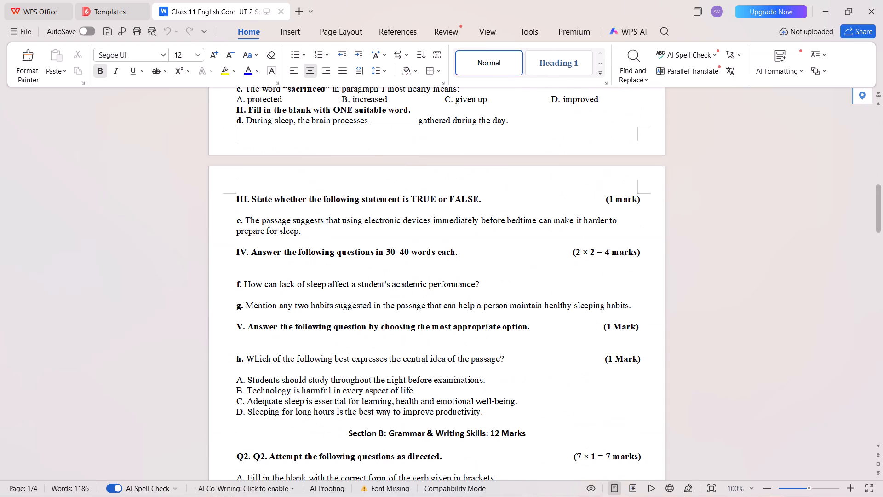
scroll(356, 354, "up", 1)
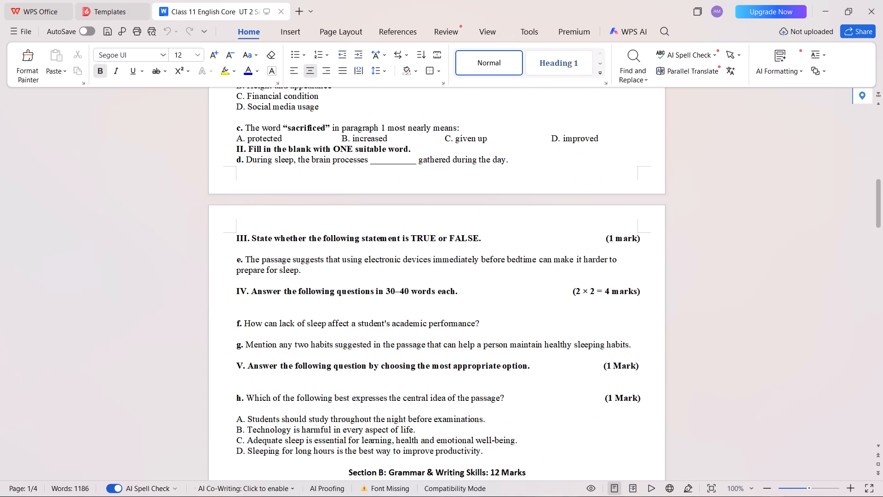
scroll(356, 354, "up", 1)
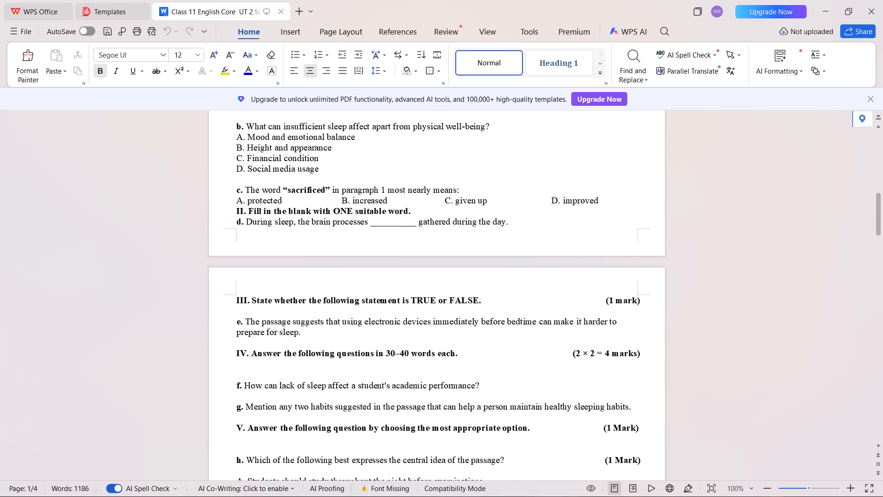
left_click_drag(232, 209, 260, 222)
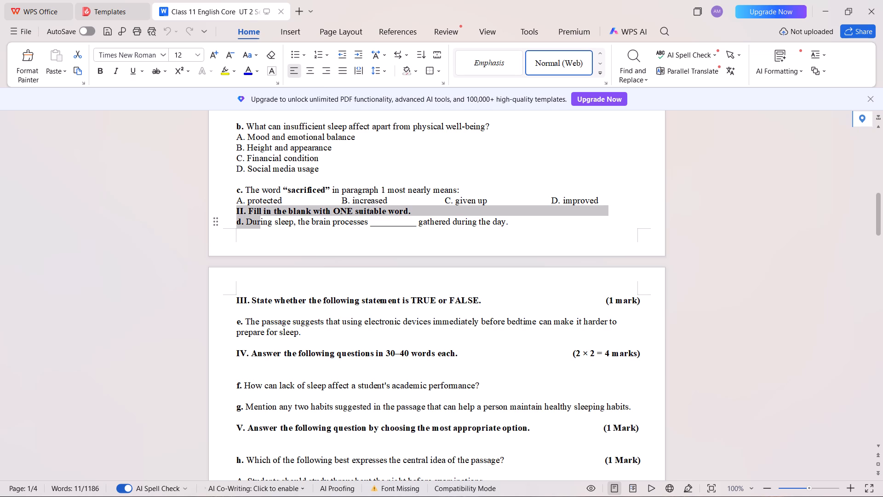
left_click_drag(260, 222, 552, 227)
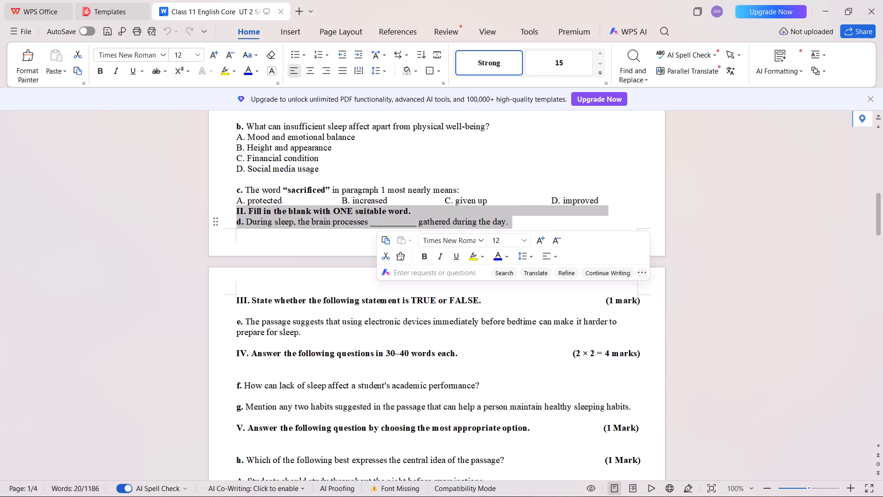
key("period")
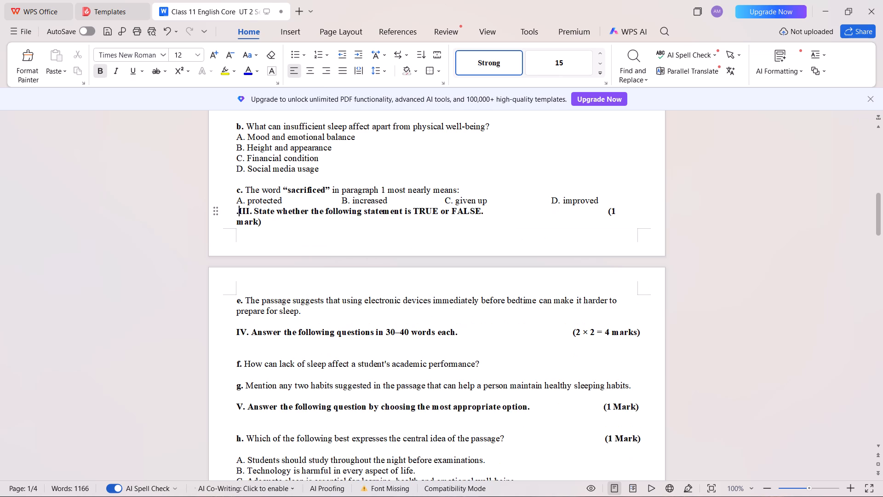
key("BackSpace")
Renumber the "State whether the following statement is TRUE or FALSE." heading as II.
scroll(363, 300, "up", 4)
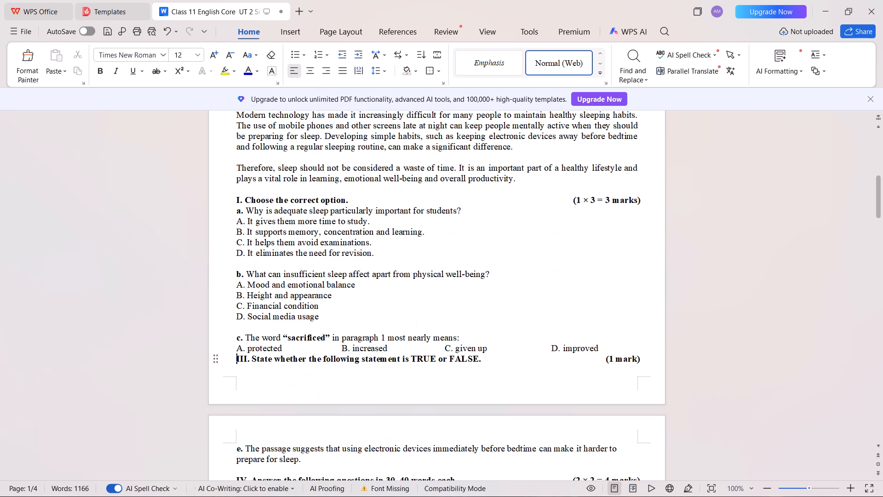
left_click(244, 358)
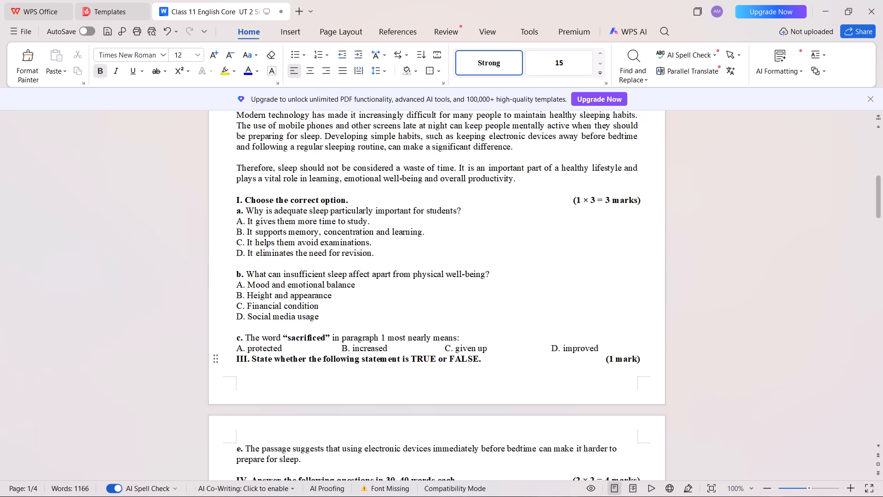
key("BackSpace")
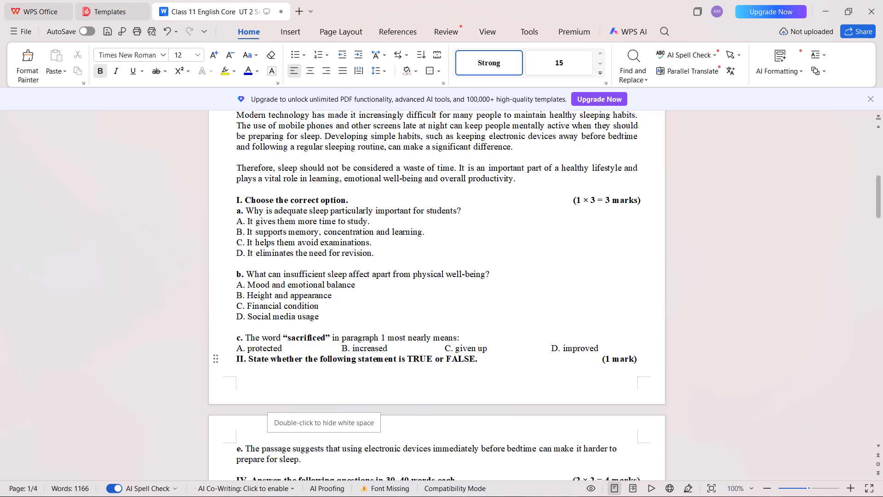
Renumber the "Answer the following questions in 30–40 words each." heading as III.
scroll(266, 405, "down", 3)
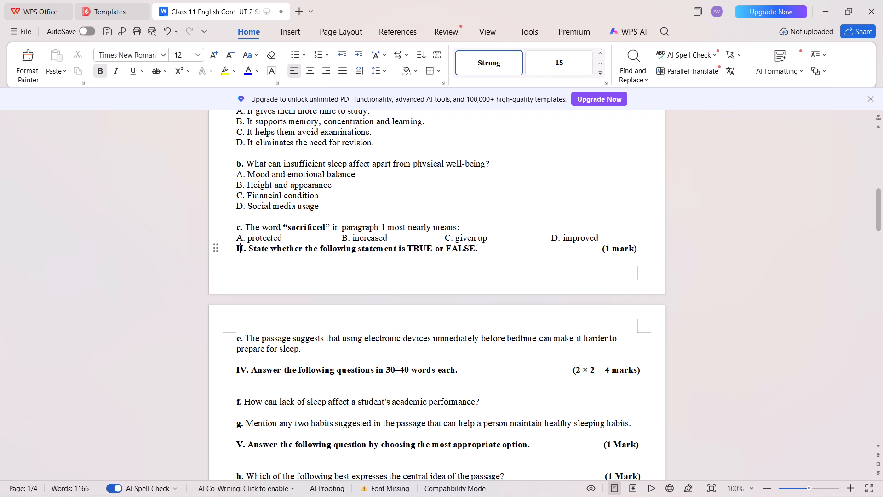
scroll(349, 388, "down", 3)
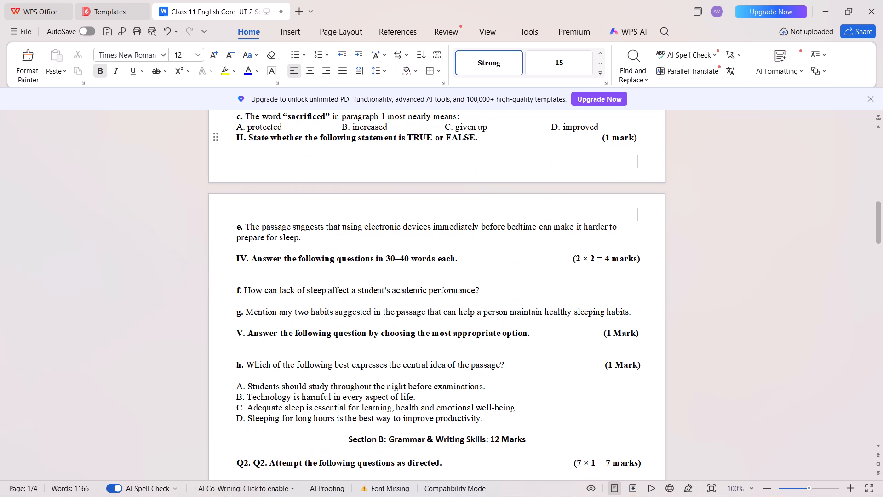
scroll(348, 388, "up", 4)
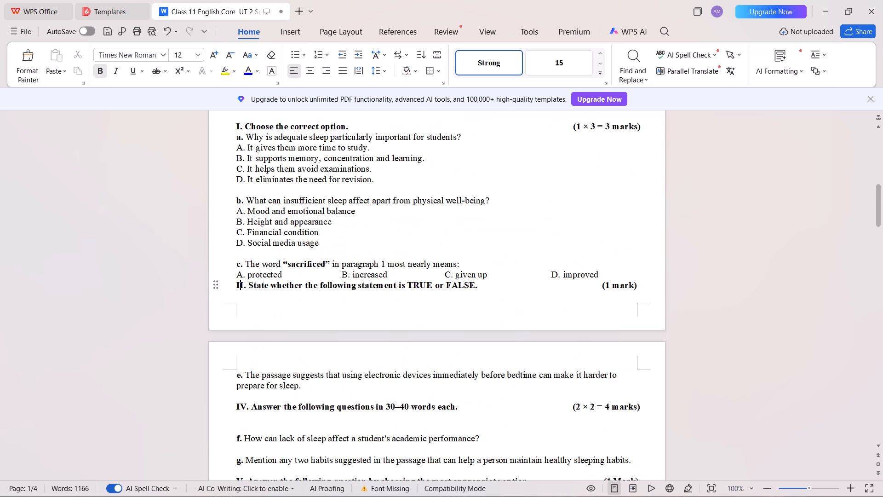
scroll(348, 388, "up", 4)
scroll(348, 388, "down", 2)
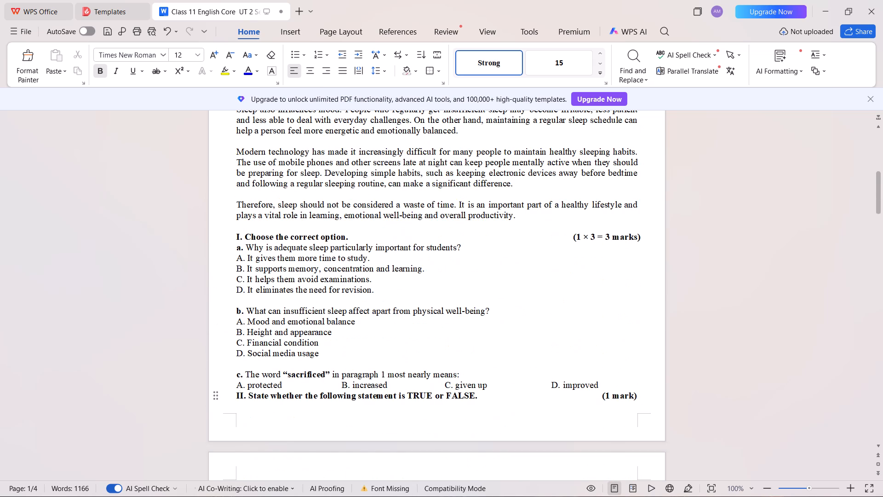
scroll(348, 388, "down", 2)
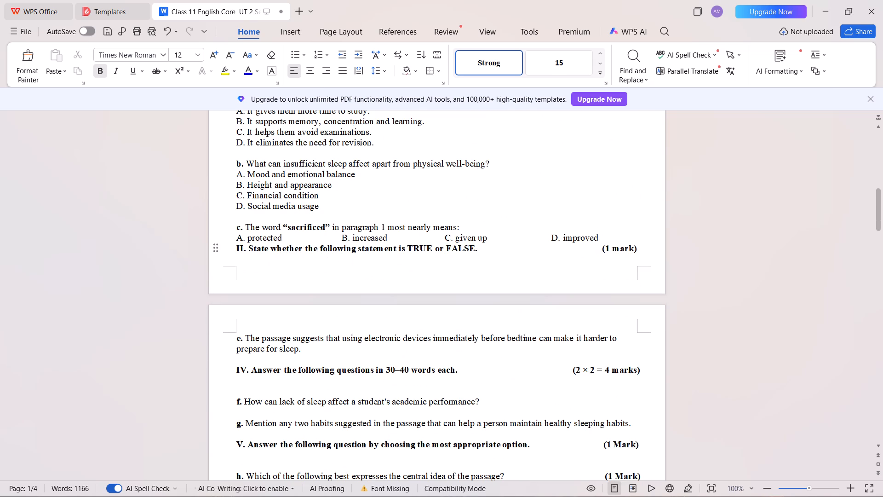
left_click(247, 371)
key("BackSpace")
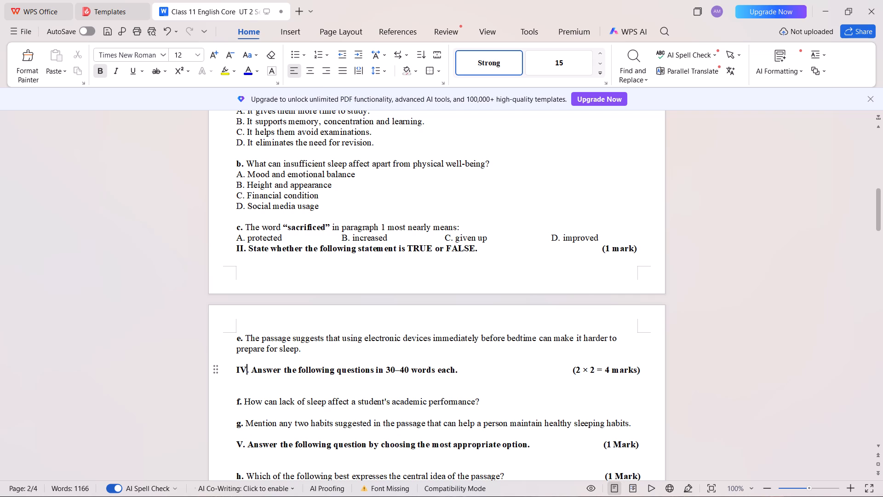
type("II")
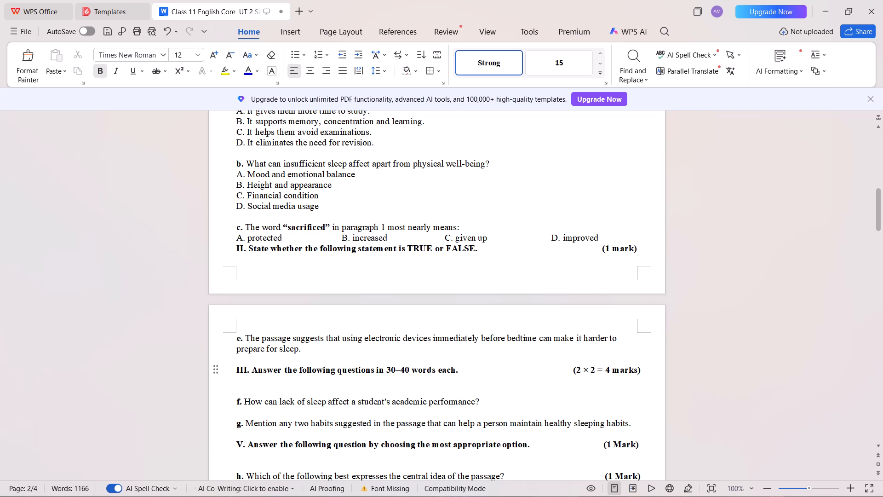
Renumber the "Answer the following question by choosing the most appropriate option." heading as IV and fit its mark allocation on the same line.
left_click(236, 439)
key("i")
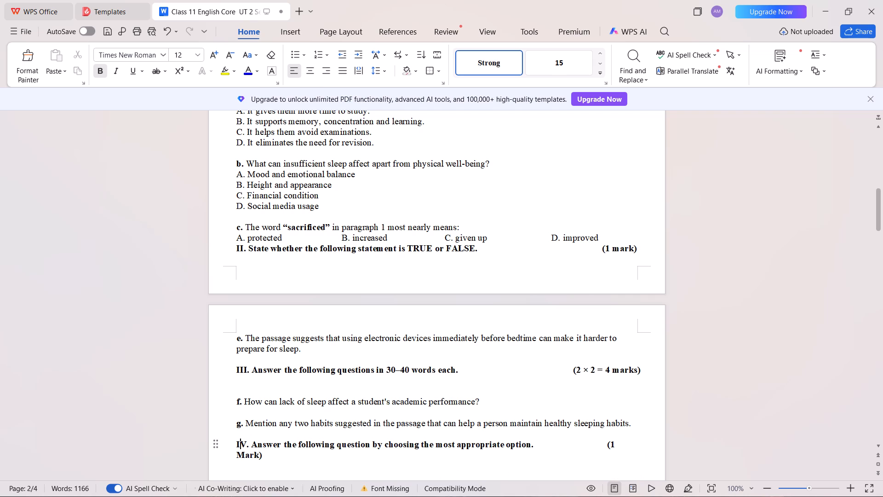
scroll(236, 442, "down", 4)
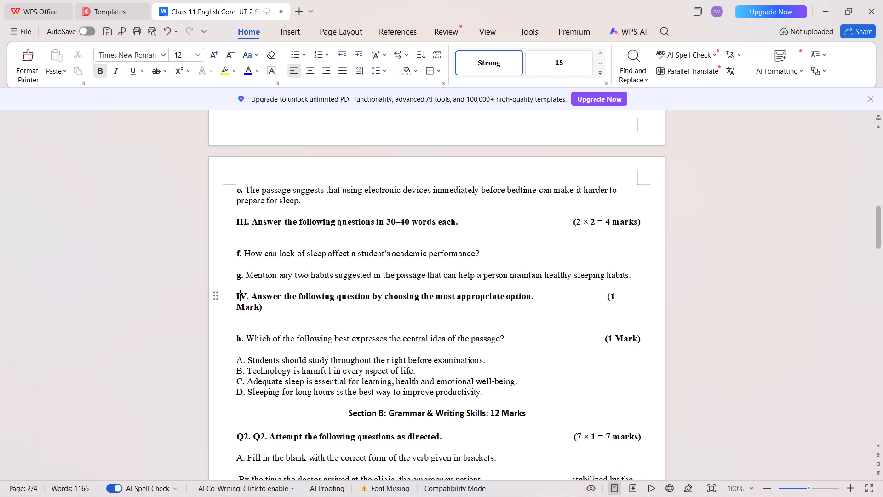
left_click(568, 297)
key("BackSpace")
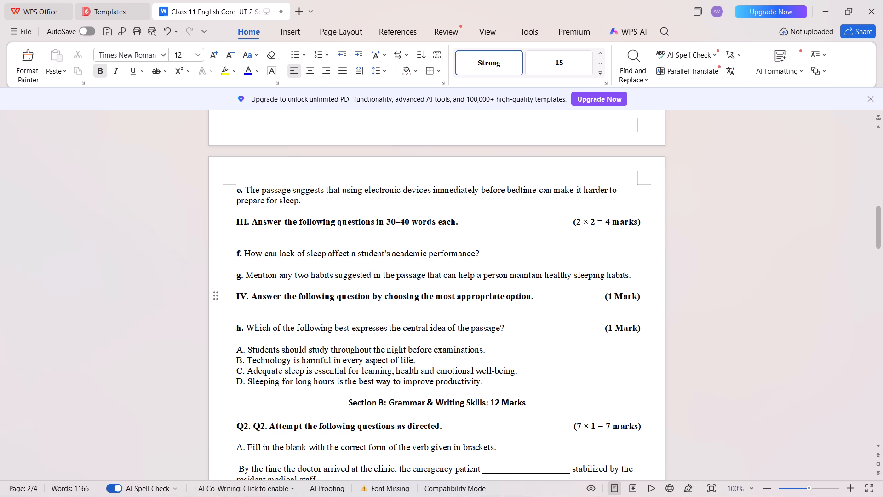
Delete the "IV. Answer the following question by choosing the most appropriate option." heading, its mark allocation and the empty lines above question h.
left_click_drag(231, 296, 614, 291)
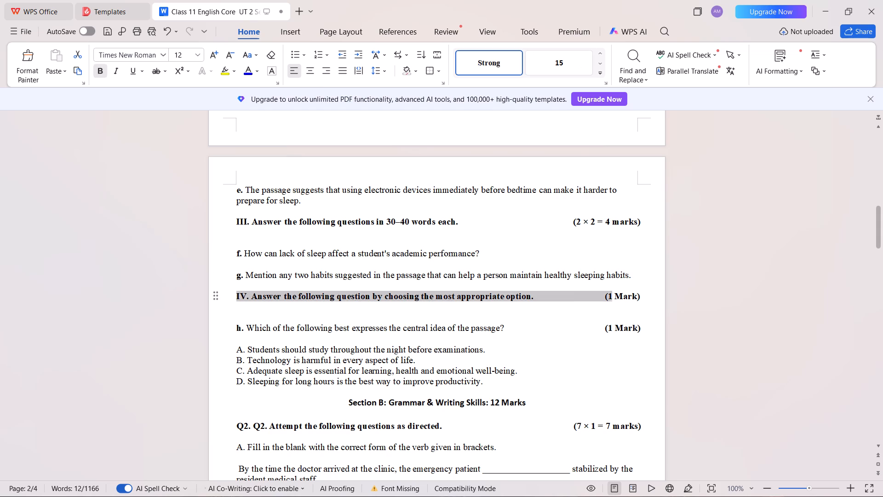
left_click_drag(614, 291, 653, 293)
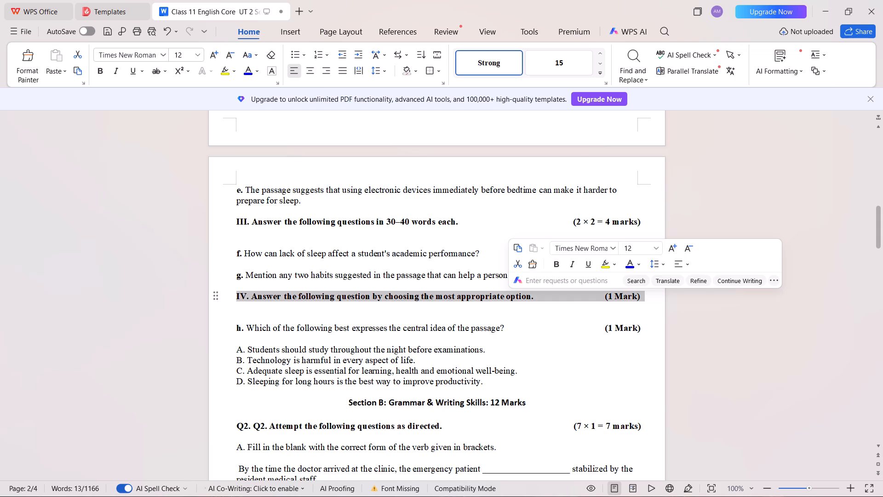
key("0")
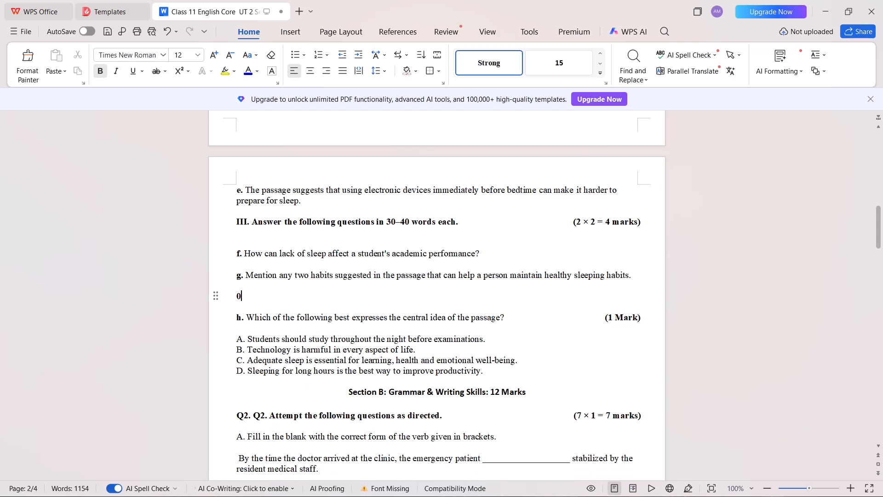
key("BackSpace")
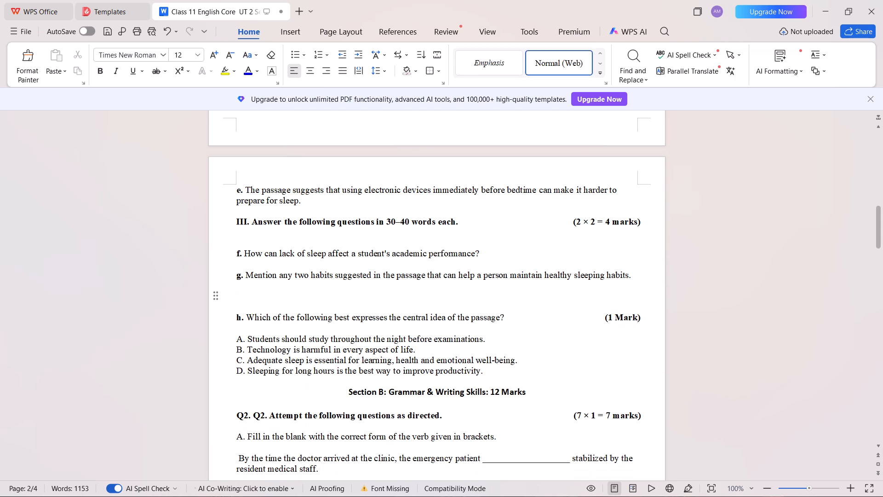
key("BackSpace")
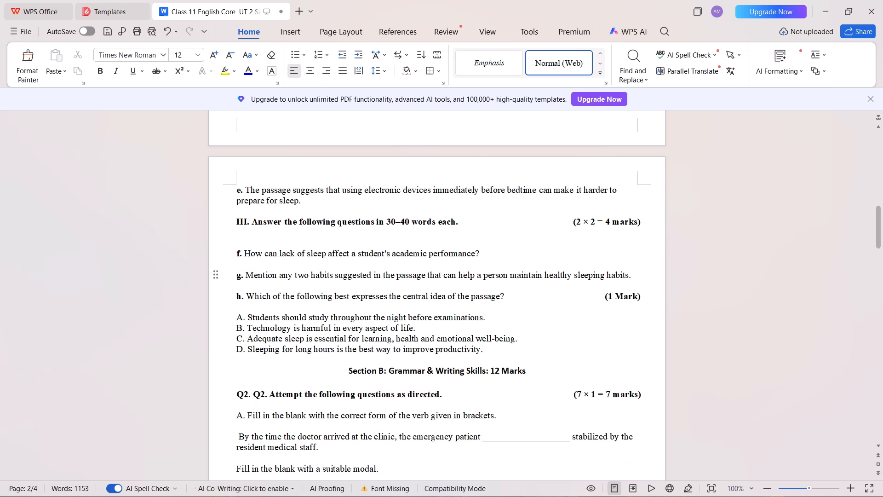
Delete the "III. Answer the following questions in 30–40 words each." heading, its mark allocation and the blank line above question f.
scroll(642, 295, "up", 2)
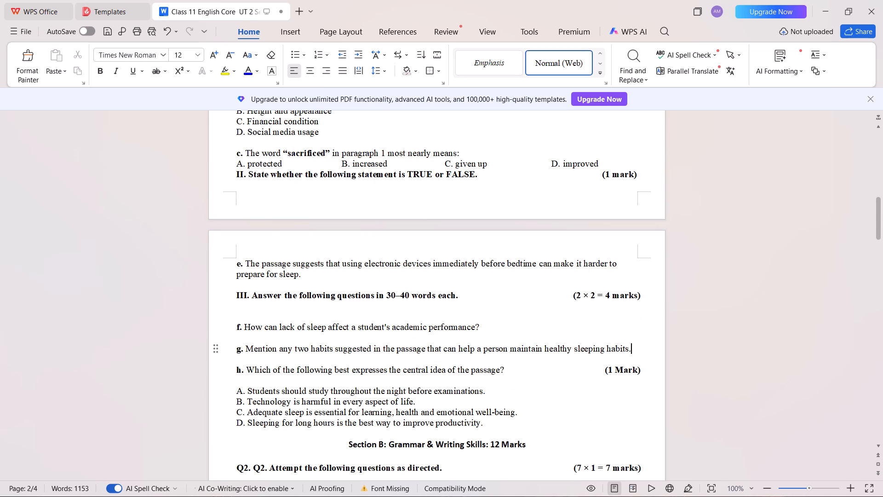
left_click_drag(234, 292, 544, 292)
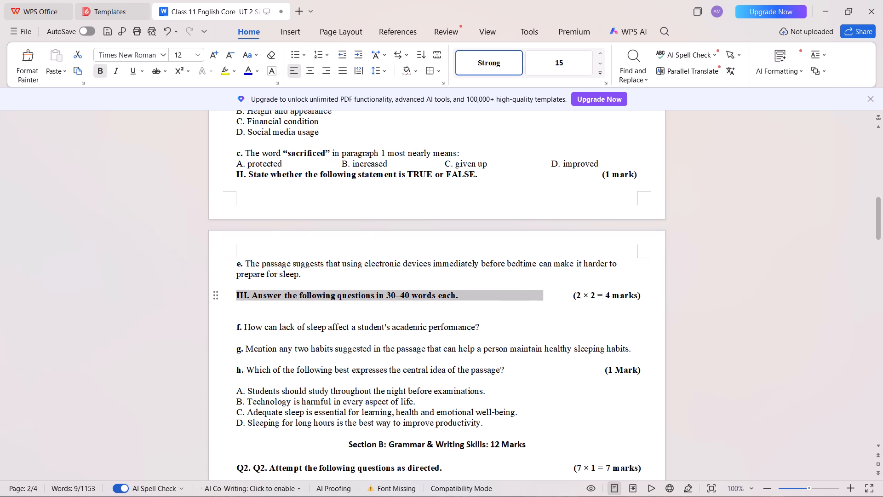
left_click_drag(544, 292, 670, 311)
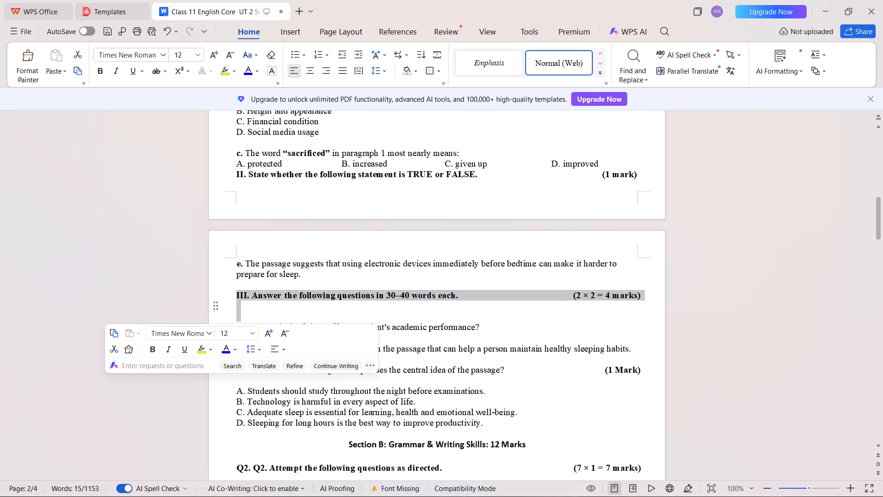
key("period")
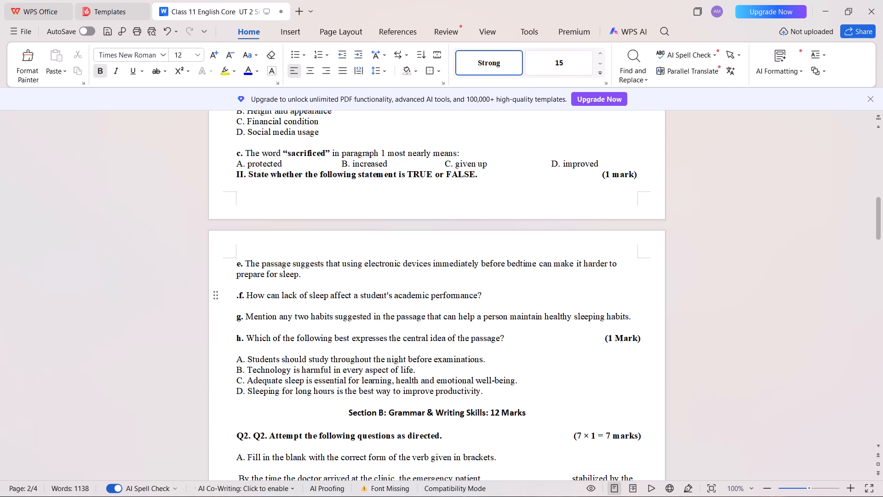
key("BackSpace")
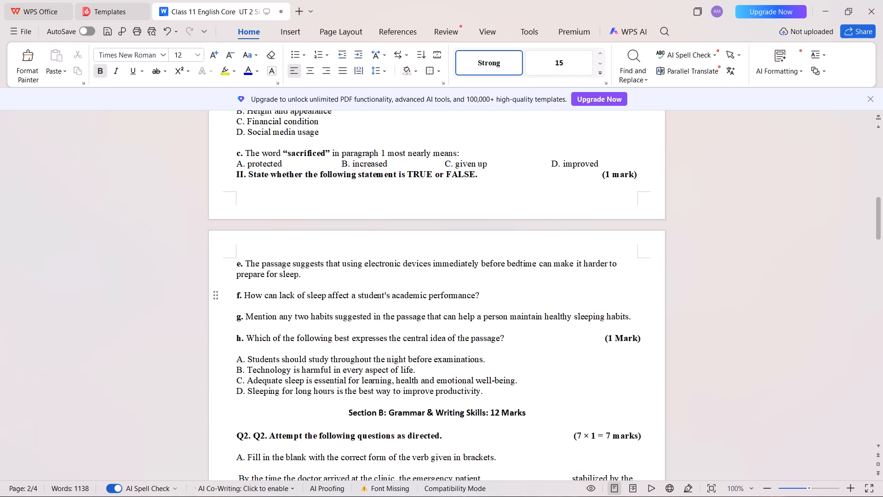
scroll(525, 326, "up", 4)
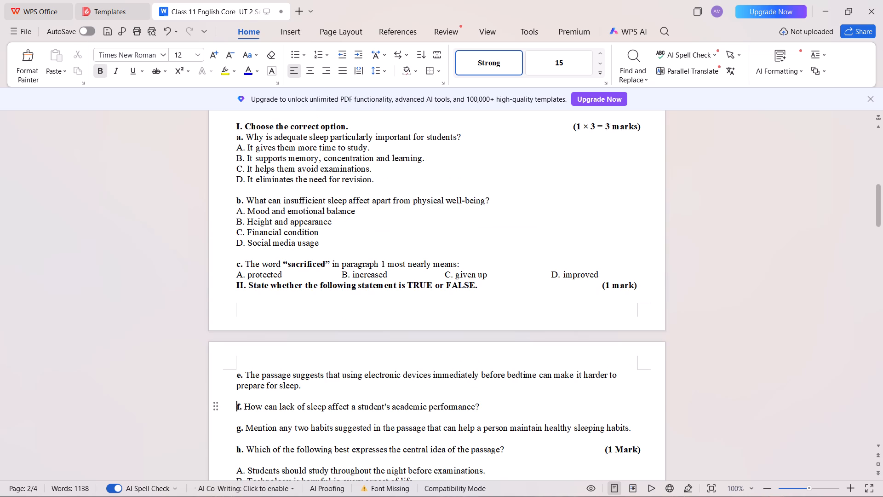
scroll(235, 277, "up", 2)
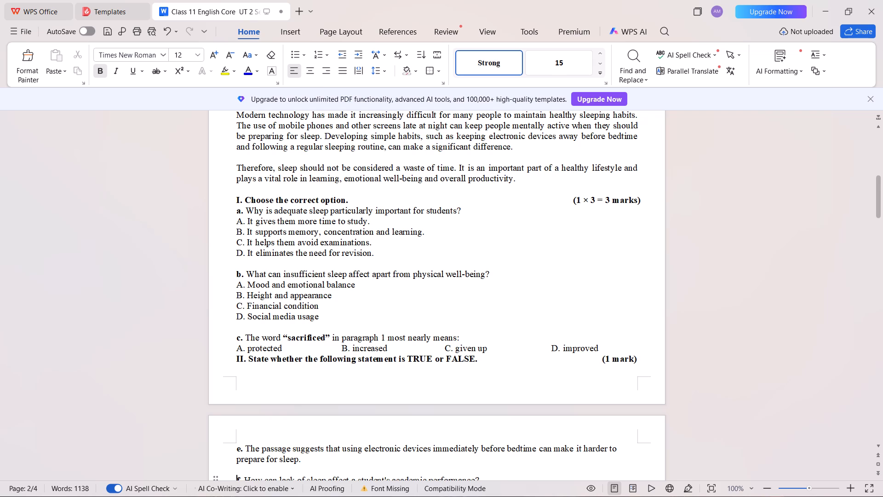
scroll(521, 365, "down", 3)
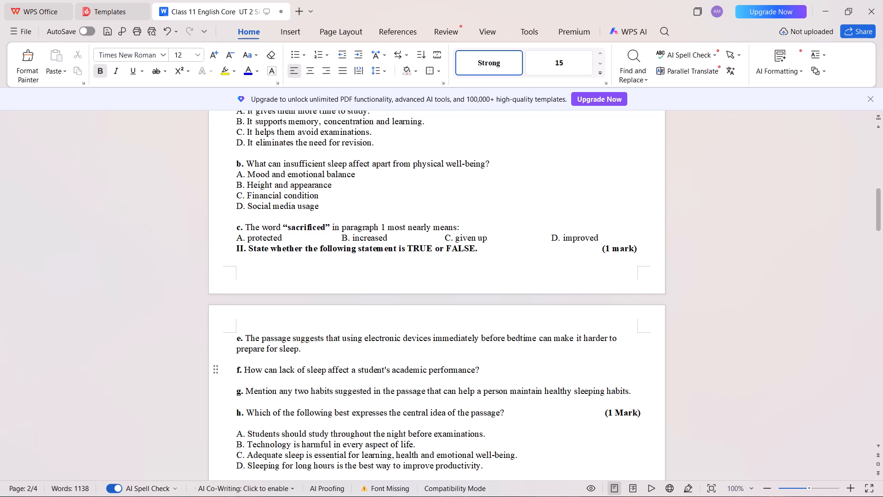
Insert a line break before the "II. State whether the following statement is TRUE or FALSE." heading, moving it down beside question e.
left_click(233, 246)
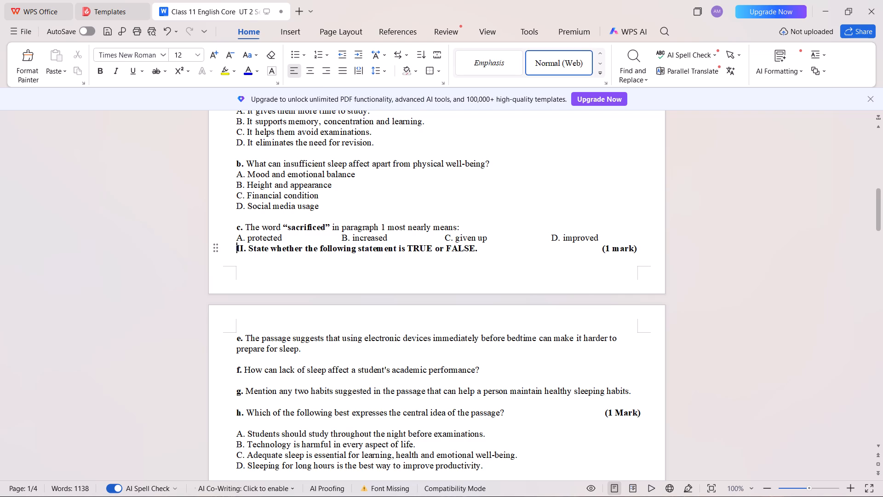
key("Return")
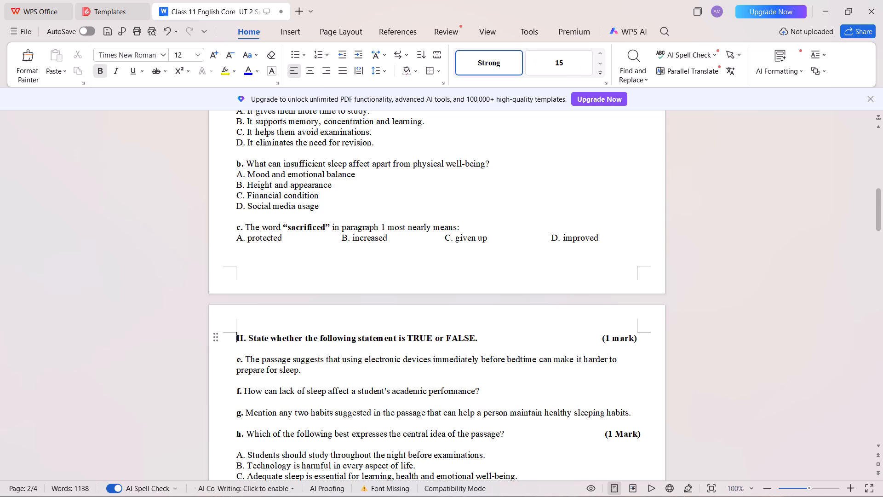
Add the mark allocation "(2 Marks)" in bold at the far end of question f's line, lined up with the other allocations.
scroll(233, 246, "down", 3)
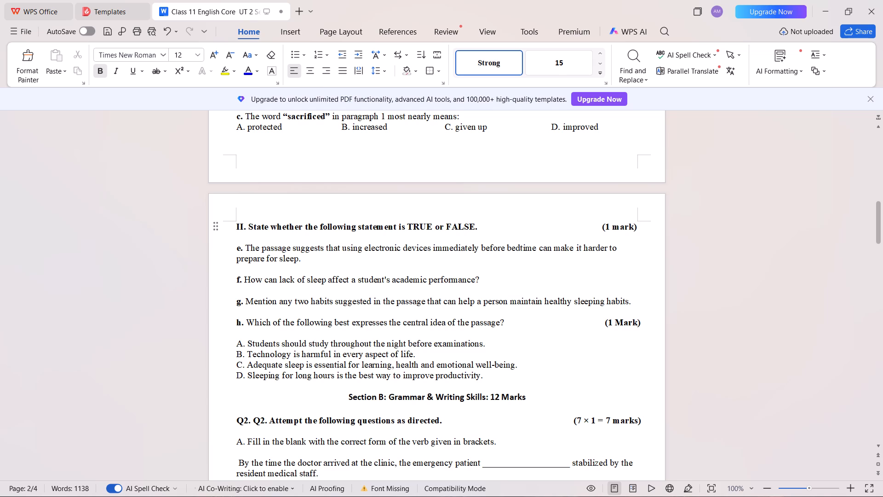
left_click(487, 281)
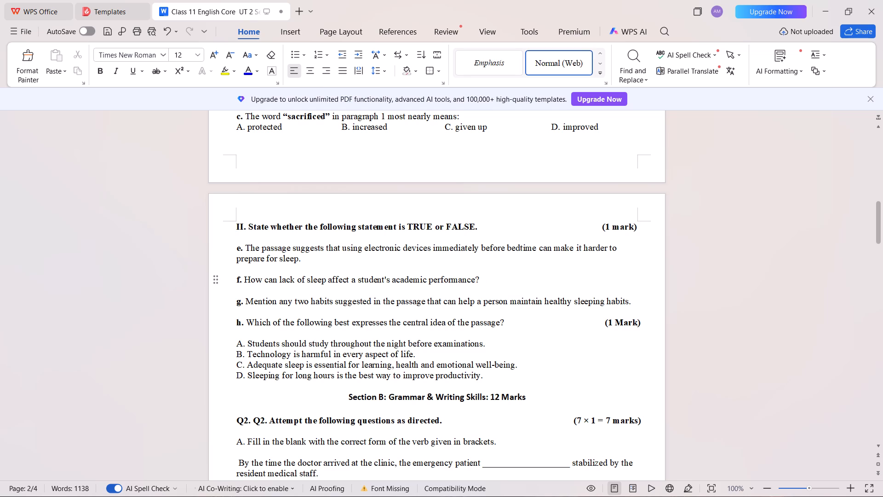
key("space")
key("space")
key("space")
key("space")
key("space")
key("space")
key("space")
key("space")
key("space")
key("space")
key("space")
key("space")
key("space")
key("space")
key("space")
key("space")
key("space")
key("space")
key("space")
key("space")
key("space")
key("space")
key("space")
type("(2")
key("space")
type("Marks")
key("shift+parenright")
left_click_drag(643, 276, 591, 276)
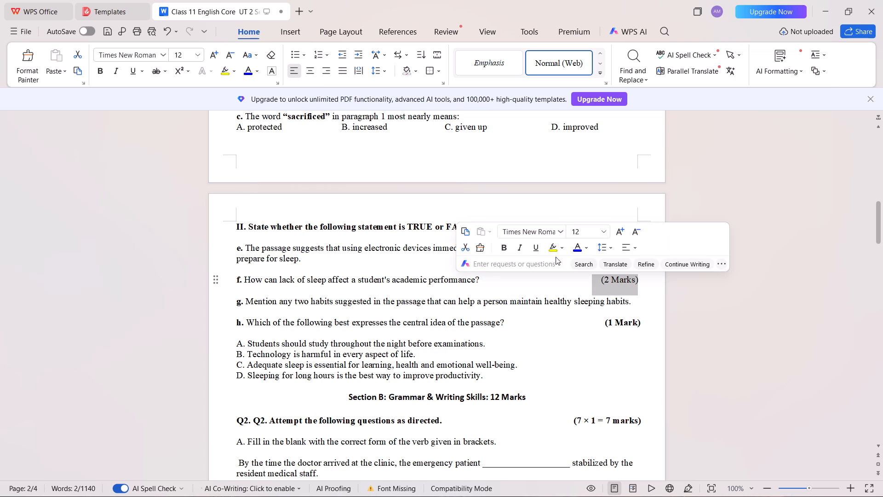
left_click(502, 249)
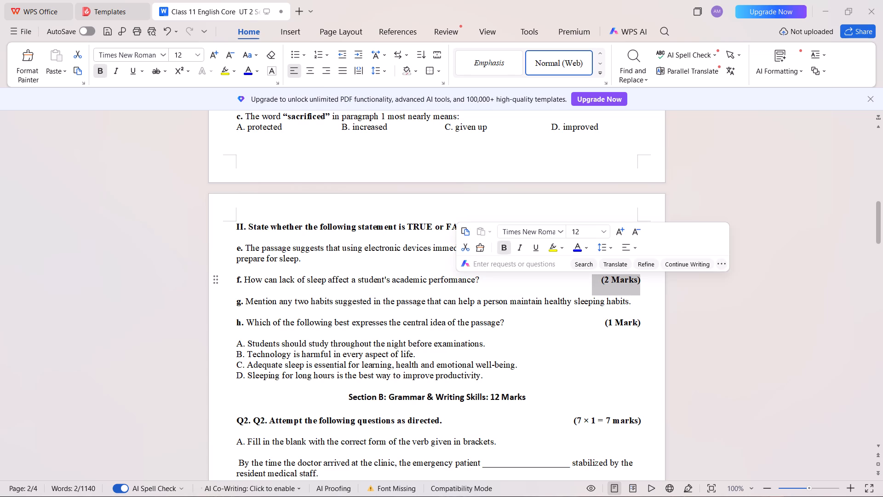
Add the mark allocation "(2)" after question g's sentence.
left_click(634, 303)
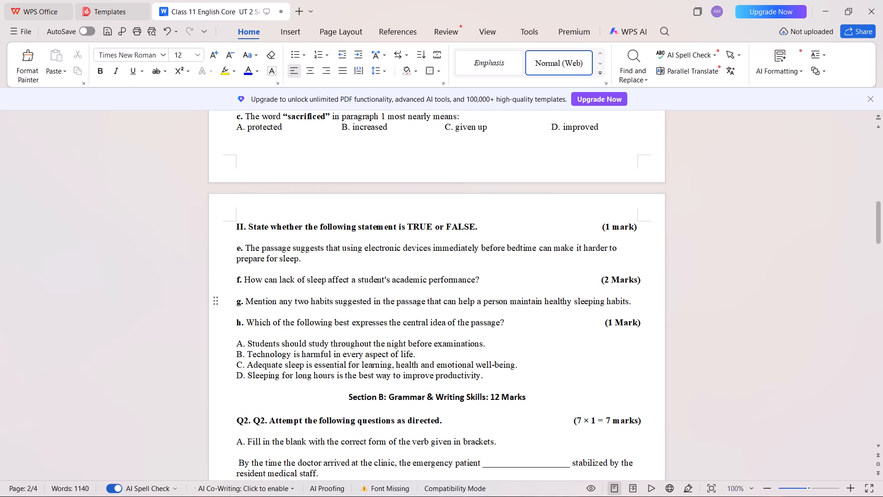
key("space")
type("(2)")
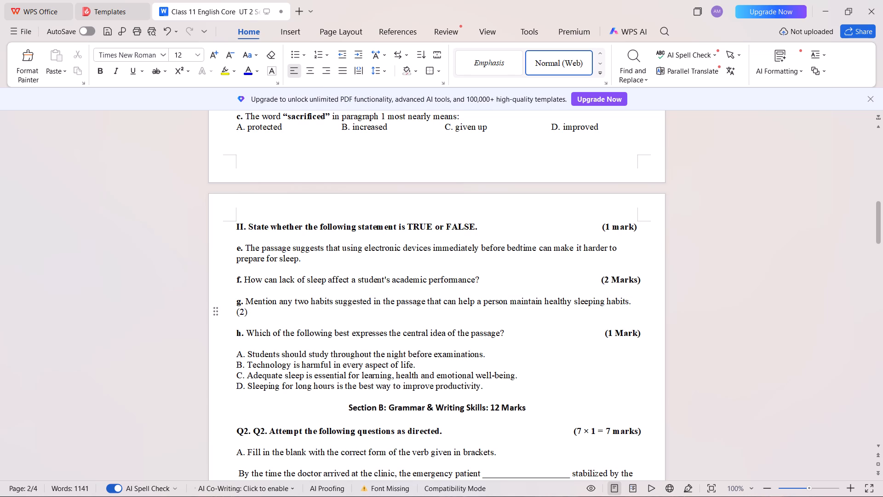
Set the font size of question g's sentence to 11.5 so the mark allocation fits on the same line.
left_click_drag(244, 303, 582, 303)
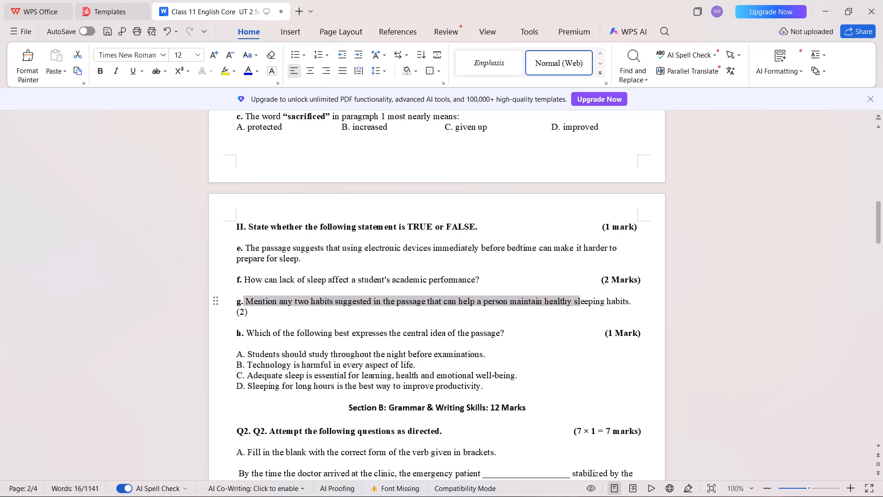
left_click_drag(582, 303, 660, 299)
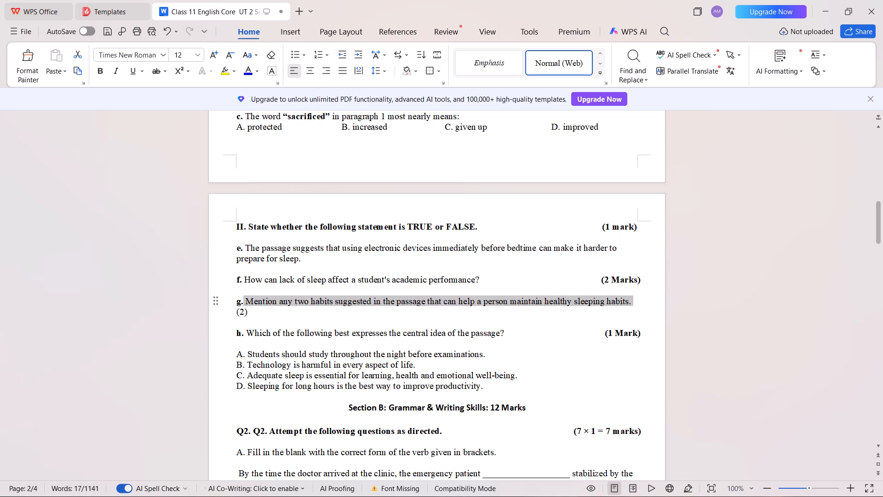
left_click(199, 52)
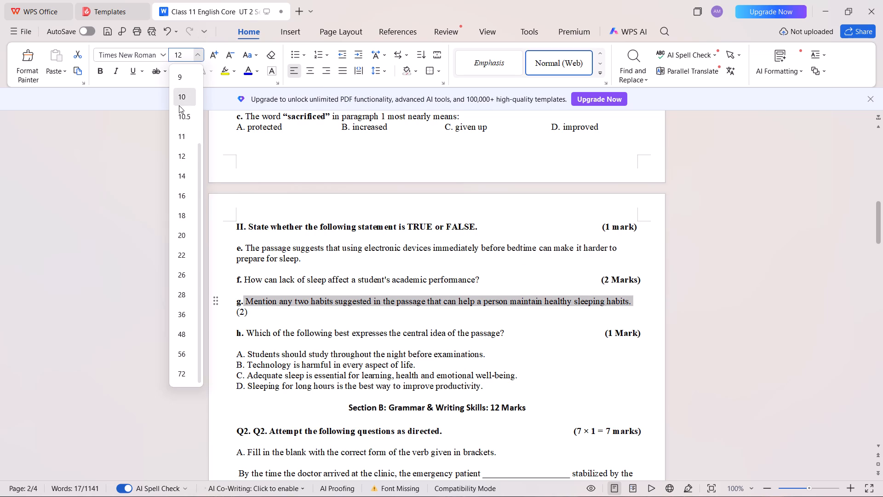
left_click(179, 134)
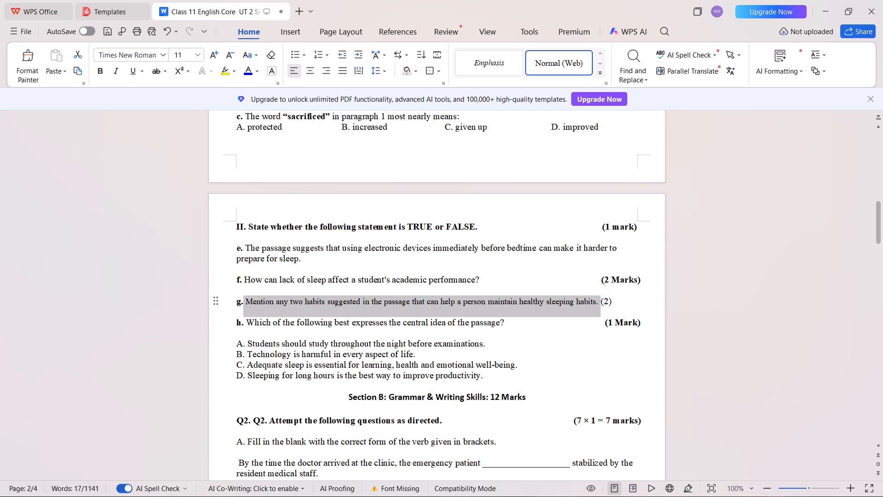
left_click(198, 55)
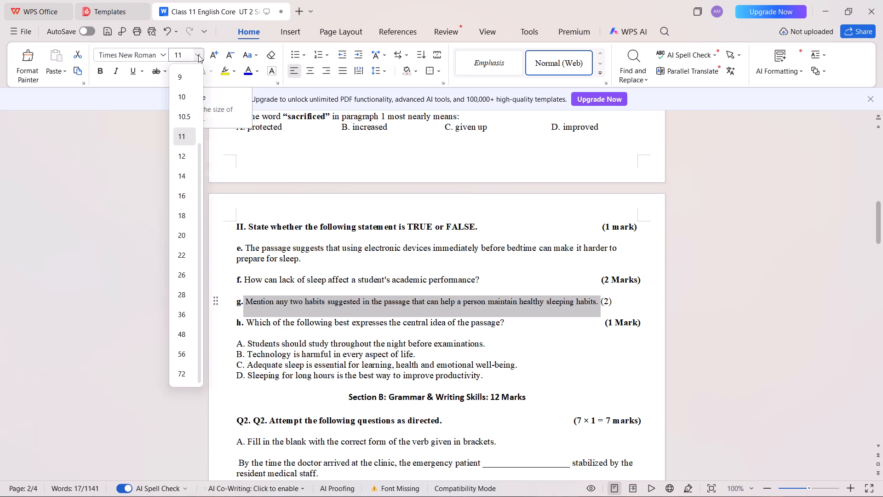
left_click(188, 116)
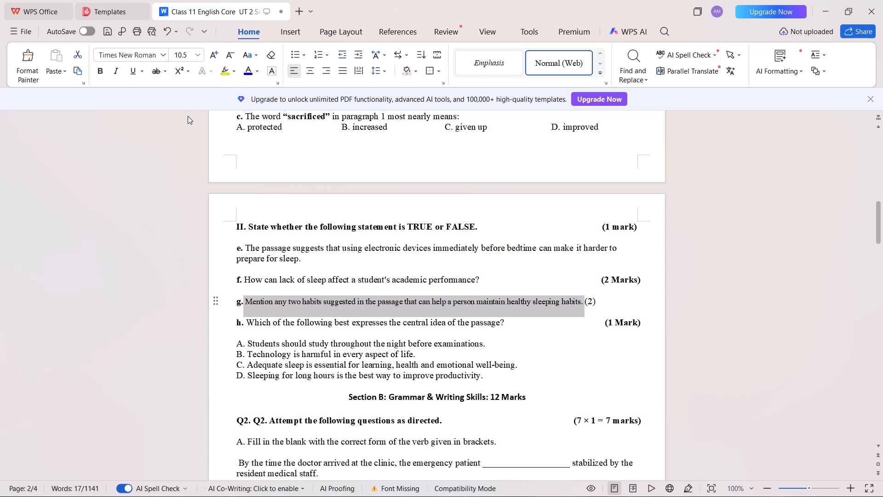
left_click(198, 56)
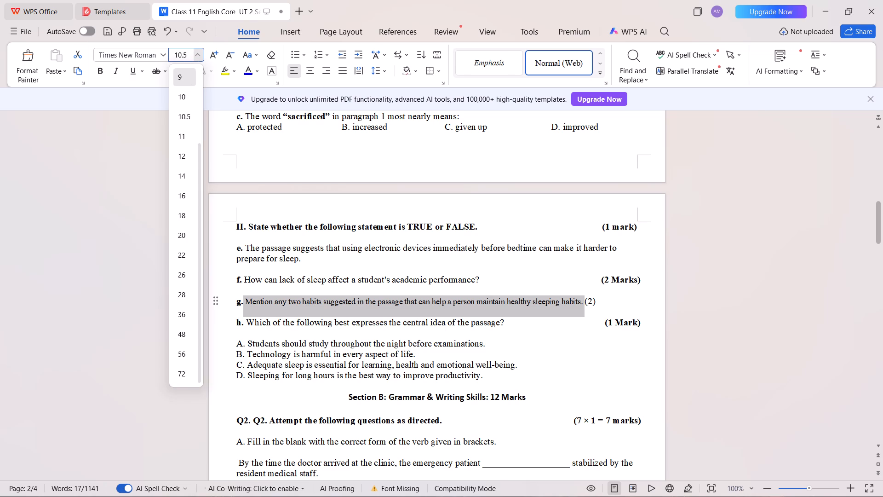
left_click(186, 55)
type("11.5")
key("Return")
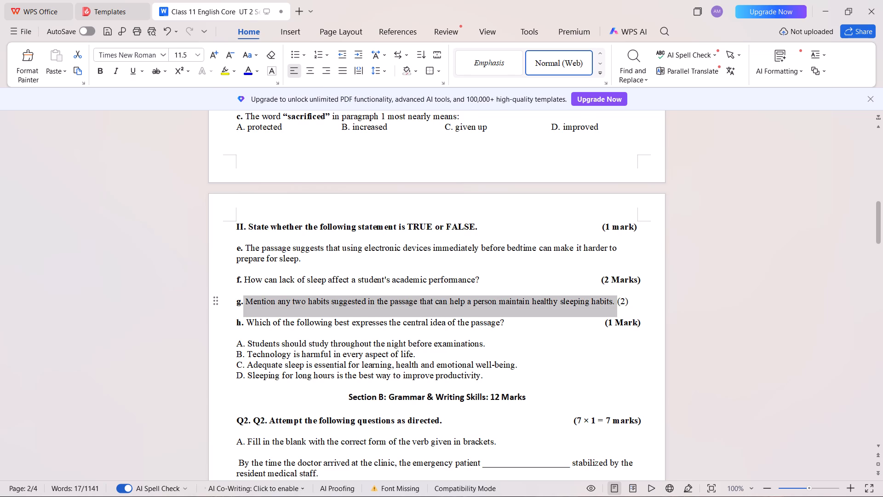
Delete the full stop at the end of question g's sentence.
left_click(632, 301)
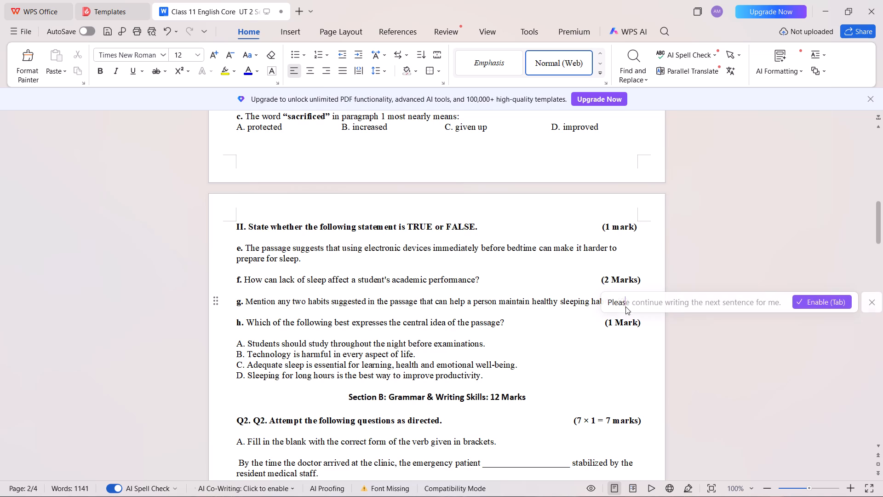
left_click(629, 376)
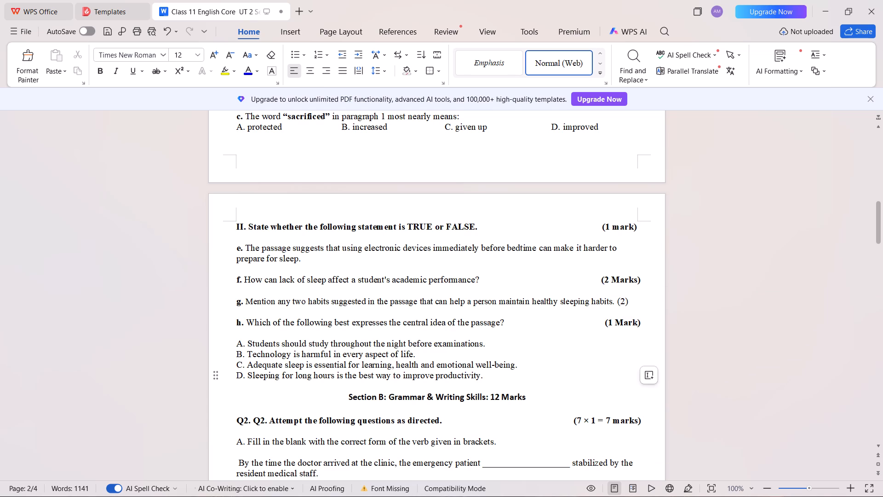
left_click(615, 302)
key("BackSpace")
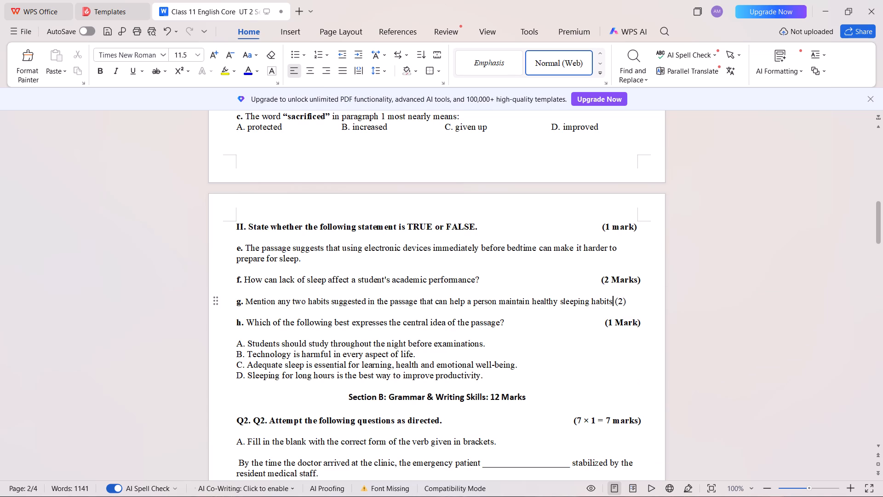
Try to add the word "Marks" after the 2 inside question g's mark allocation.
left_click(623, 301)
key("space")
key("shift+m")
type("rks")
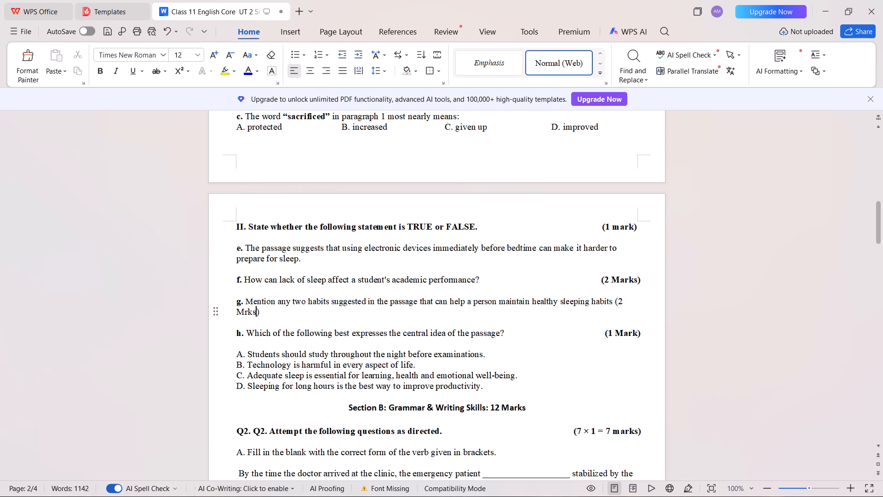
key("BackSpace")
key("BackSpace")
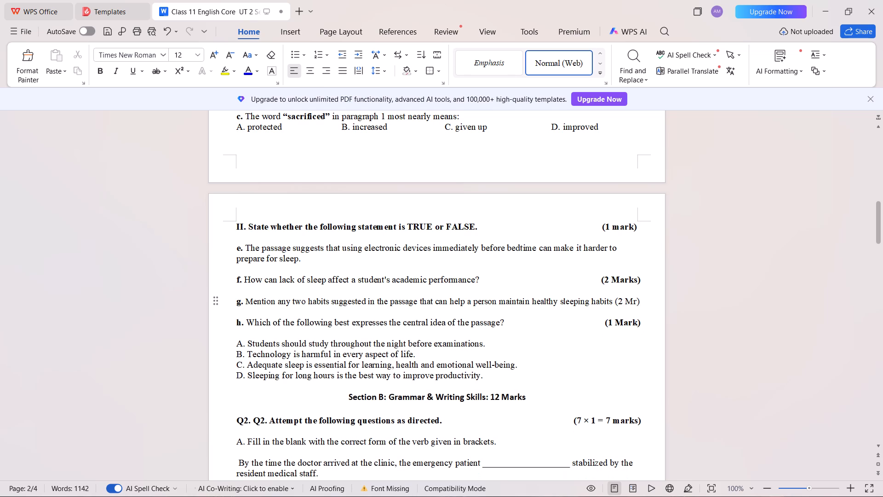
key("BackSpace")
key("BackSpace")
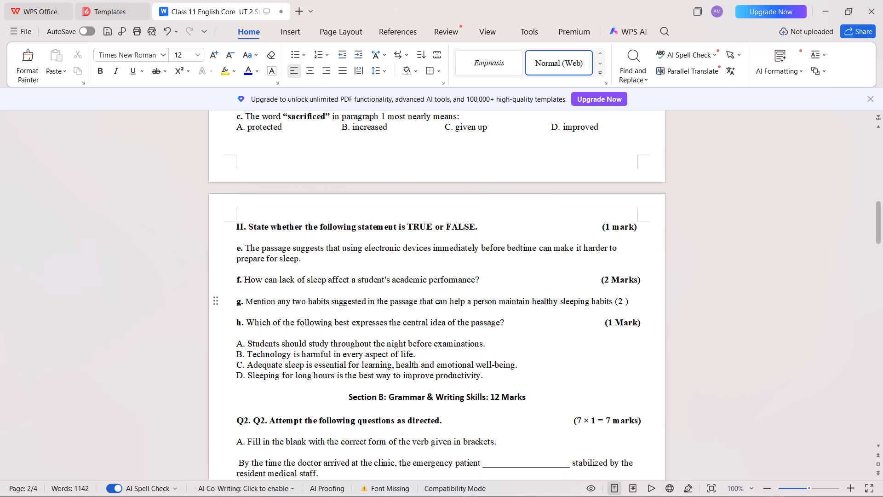
Shift question g's mark allocation towards the right margin, keeping it on the same line, and make it bold.
left_click(614, 301)
key("space")
key("space")
key("space")
key("space")
key("space")
key("space")
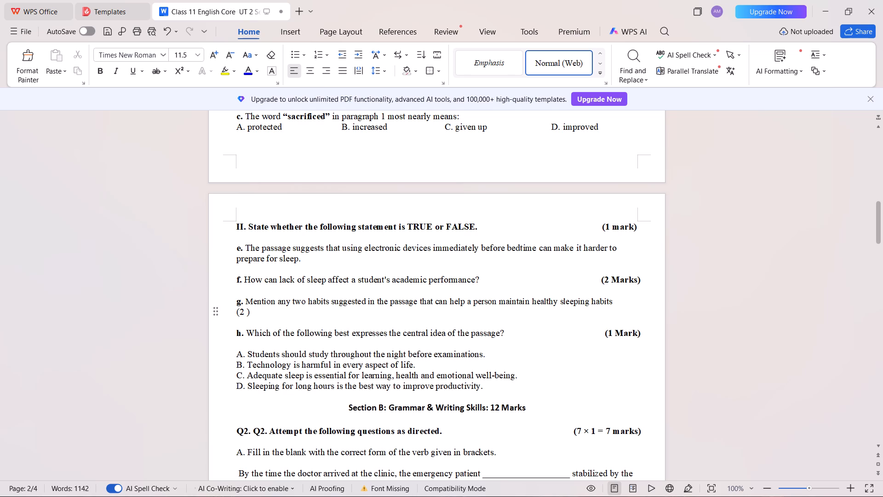
key("BackSpace")
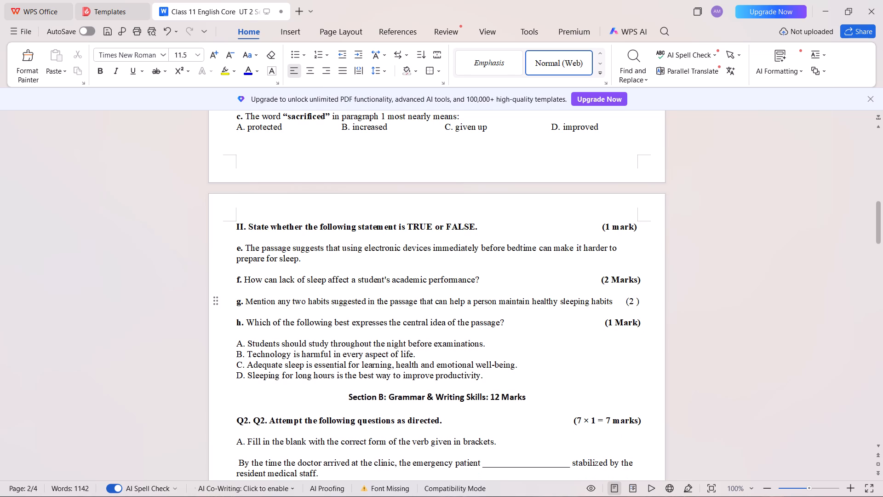
left_click_drag(639, 301, 624, 301)
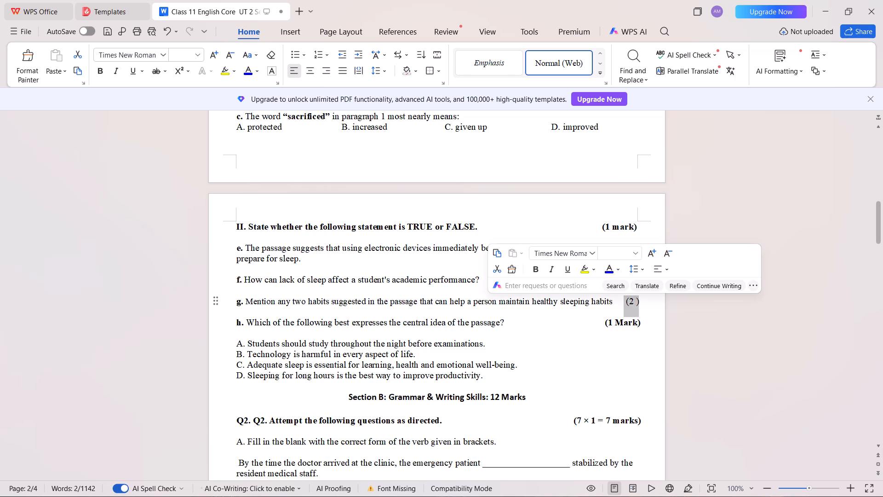
left_click(538, 269)
Shorten question h's mark allocation to (1) by removing the word "Mark".
left_click(637, 321)
key("BackSpace")
key("BackSpace")
key("BackSpace")
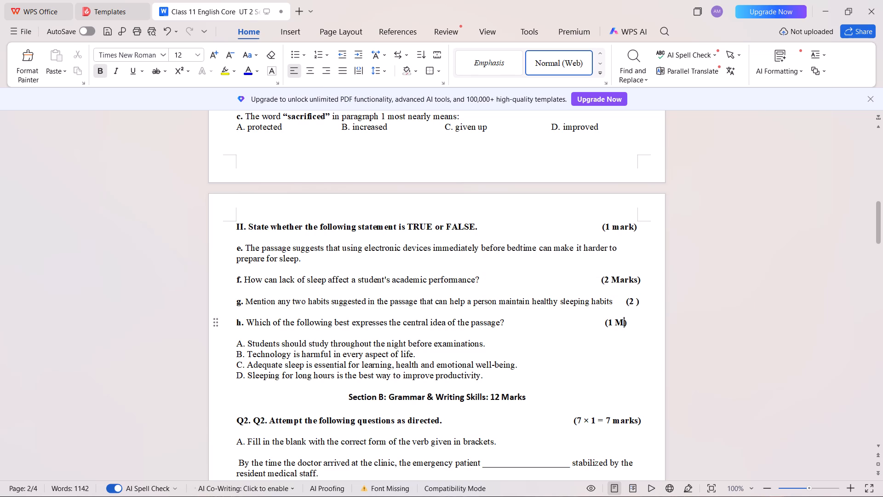
key("BackSpace")
key("BackSpace")
Shift question h's (1) towards the right margin so it lines up with question g's mark allocation.
left_click(588, 320)
key("Tab")
key("Tab")
key("BackSpace")
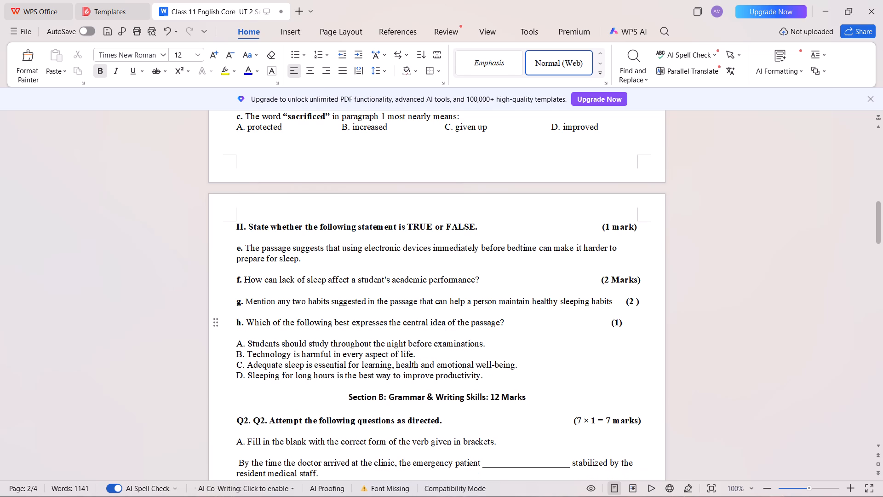
key("space")
key("space")
key("space")
key("space")
key("space")
key("space")
key("space")
Shorten question f's mark allocation to (2) by removing the word "Marks".
left_click(636, 279)
key("BackSpace")
key("BackSpace")
key("BackSpace")
key("BackSpace")
key("BackSpace")
key("BackSpace")
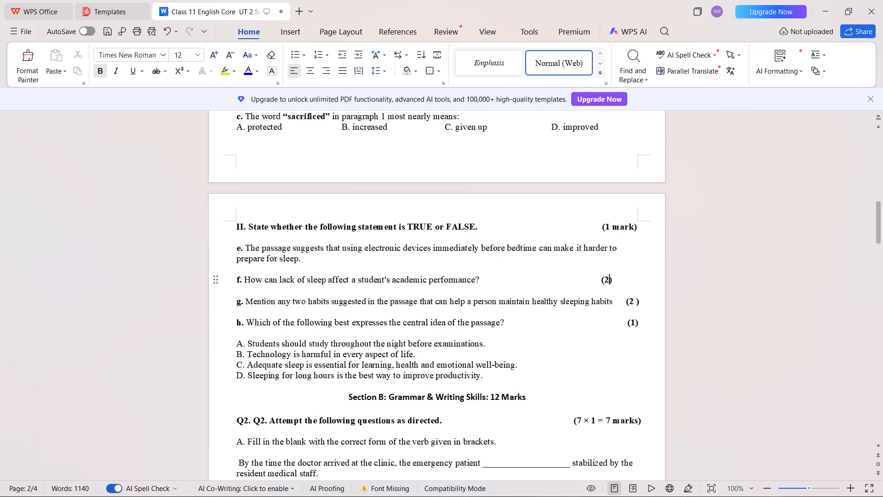
Shift question f's (2) to the right margin, keeping it on the same line as the question.
left_click(599, 284)
key("space")
key("space")
key("space")
key("space")
key("space")
key("space")
key("space")
key("space")
key("space")
key("space")
key("space")
key("space")
key("space")
key("space")
key("space")
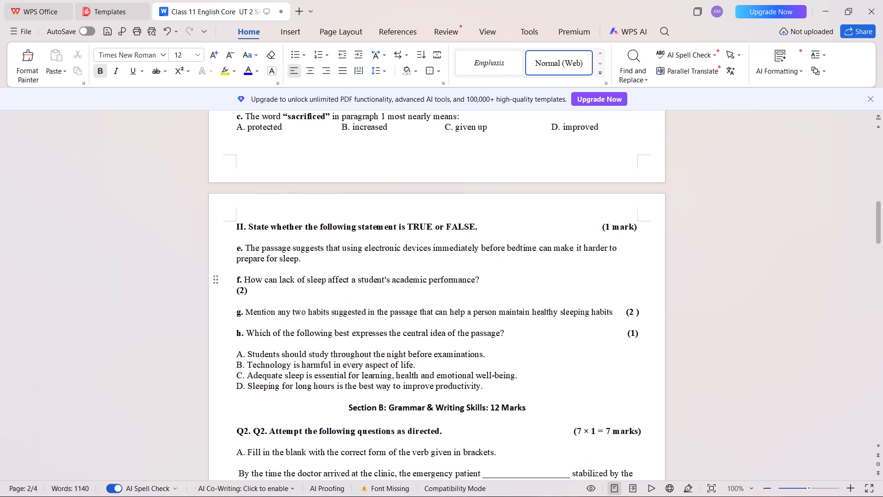
key("BackSpace")
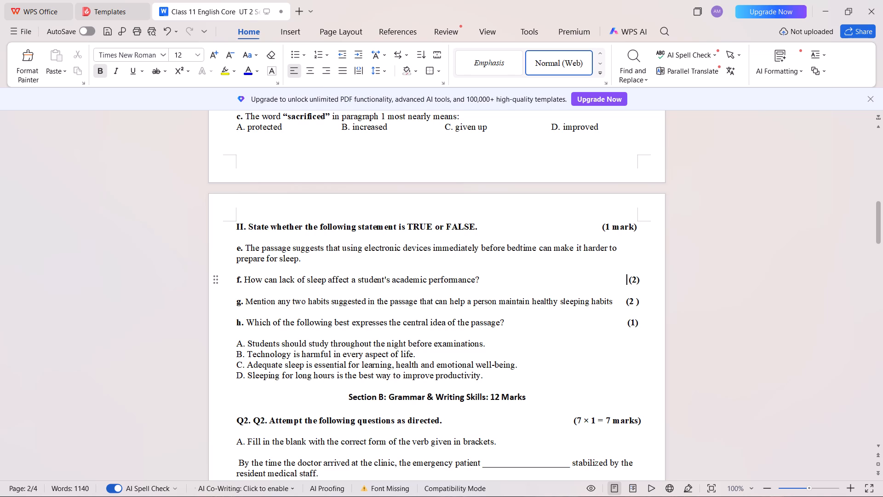
Shorten the mark allocation of the TRUE or FALSE instruction to (1) by removing the word "mark".
left_click(635, 225)
key("BackSpace")
key("BackSpace")
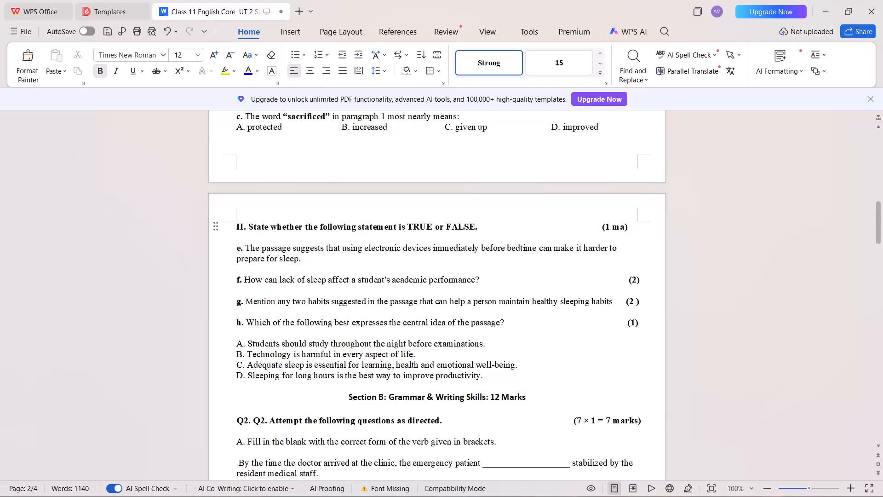
key("BackSpace")
key("BackSpace")
key("BackSpace")
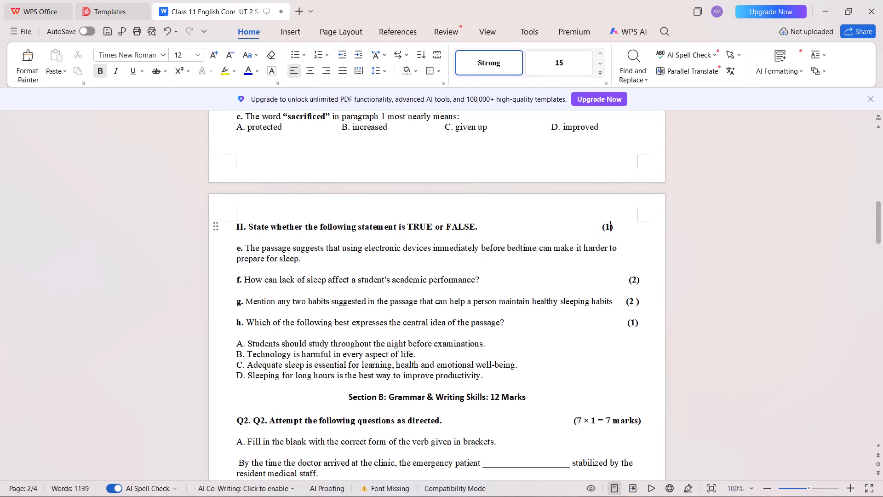
Shift the TRUE or FALSE instruction's (1) to the right margin, in line with the allocations below it.
left_click(602, 227)
key("space")
key("space")
key("space")
key("space")
key("space")
key("space")
key("space")
key("space")
key("space")
key("space")
key("space")
key("space")
Shorten the mark allocation beside "Choose the correct option." to (1 × 3 = 3) by removing the word "marks".
scroll(602, 228, "up", 5)
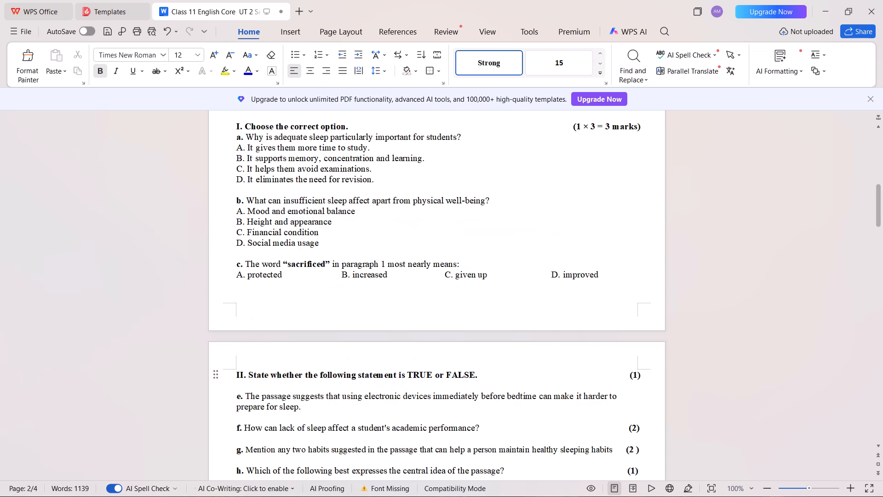
scroll(602, 228, "up", 2)
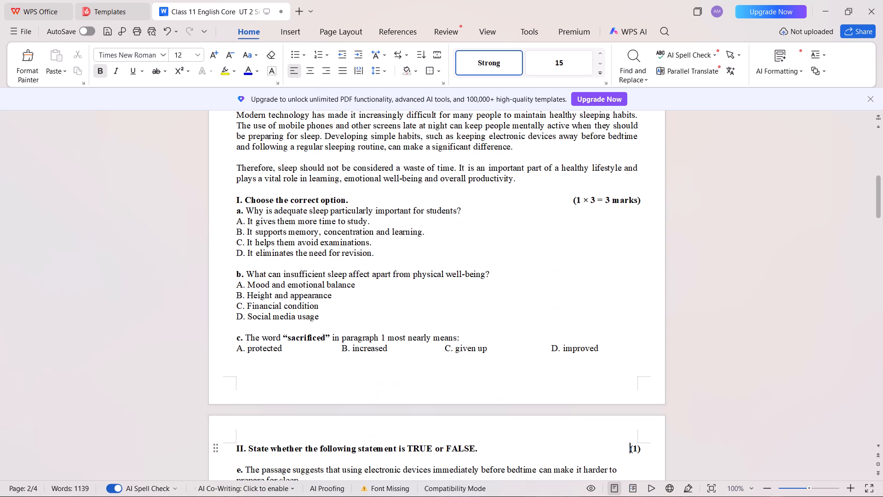
left_click(636, 201)
key("BackSpace")
key("BackSpace")
key("BackSpace")
key("BackSpace")
key("BackSpace")
key("BackSpace")
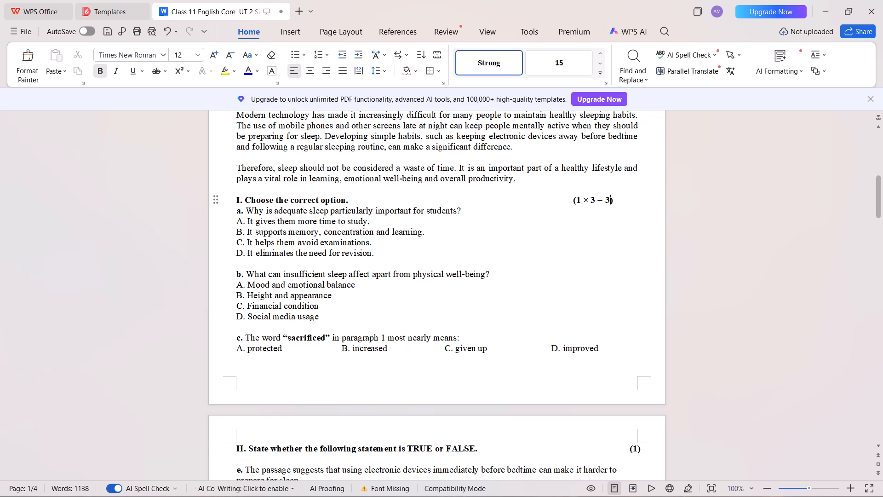
Shift the (1 × 3 = 3) allocation beside "Choose the correct option." to the right margin.
left_click(562, 199)
key("space")
key("space")
key("space")
key("space")
key("space")
key("space")
key("space")
key("space")
key("space")
key("space")
key("space")
key("space")
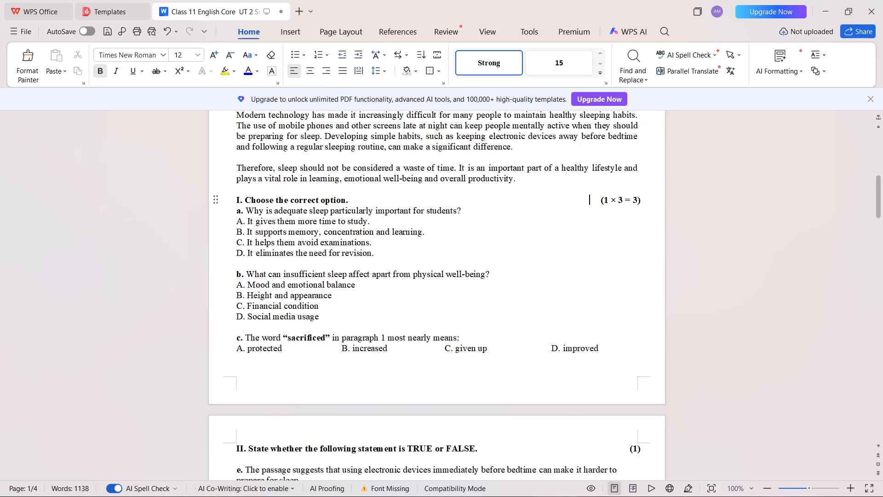
key("space")
key("BackSpace")
Delete the numeral "I." before "Choose the correct option.", keeping that instruction on its own line below the passage.
scroll(562, 199, "down", 7)
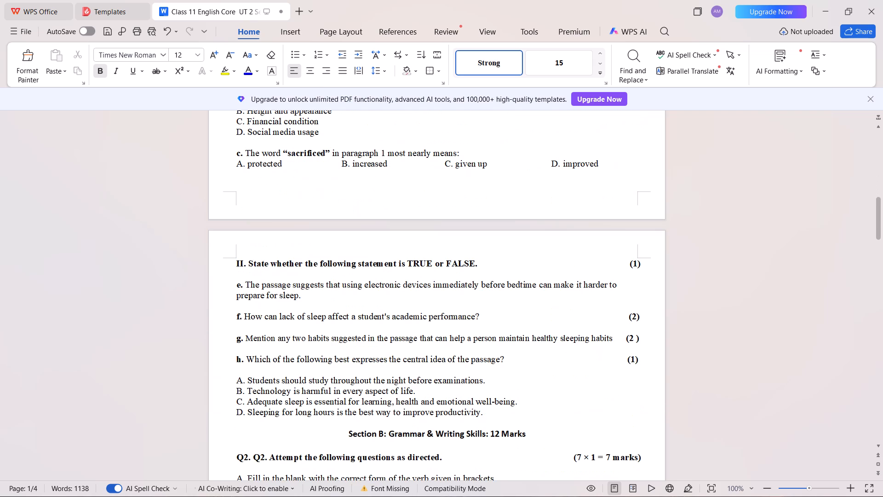
scroll(562, 199, "up", 2)
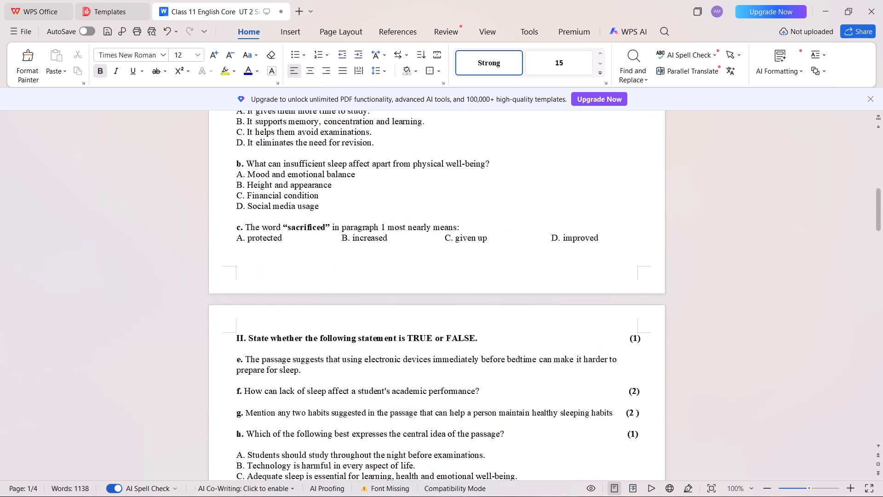
scroll(562, 199, "up", 3)
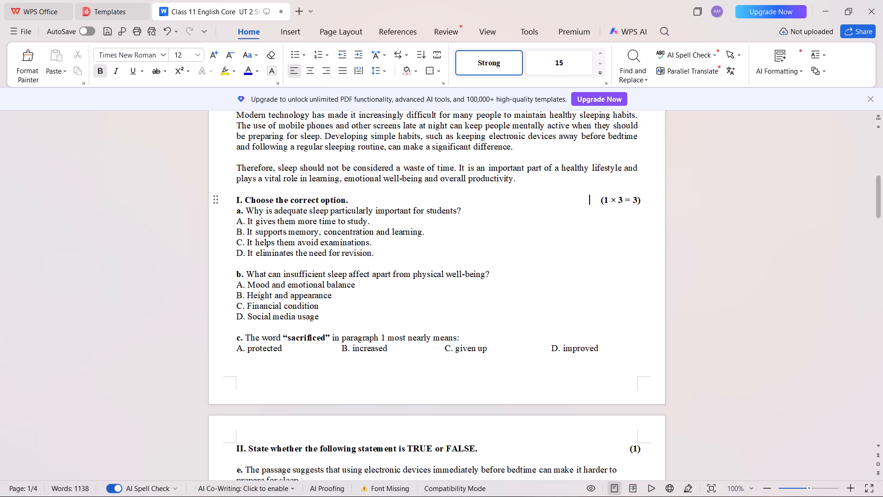
scroll(283, 213, "down", 4)
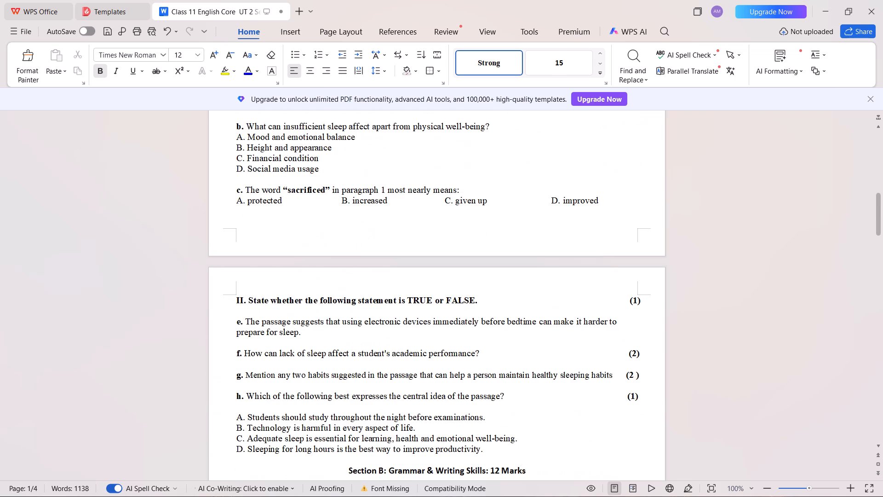
scroll(283, 213, "up", 2)
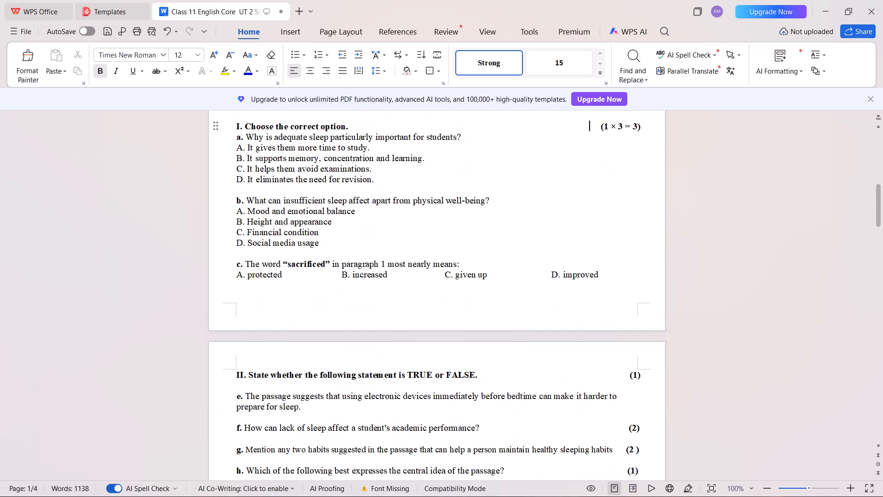
scroll(283, 213, "up", 3)
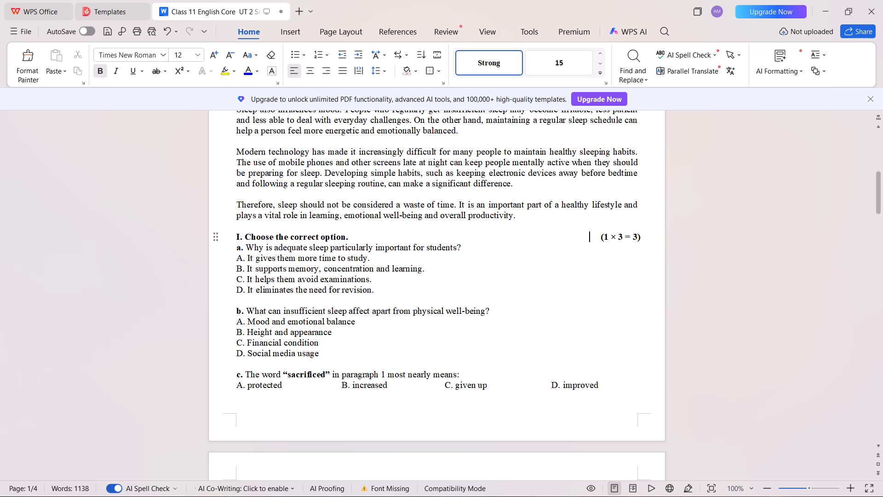
left_click(242, 236)
key("BackSpace")
key("BackSpace")
key("BackSpace")
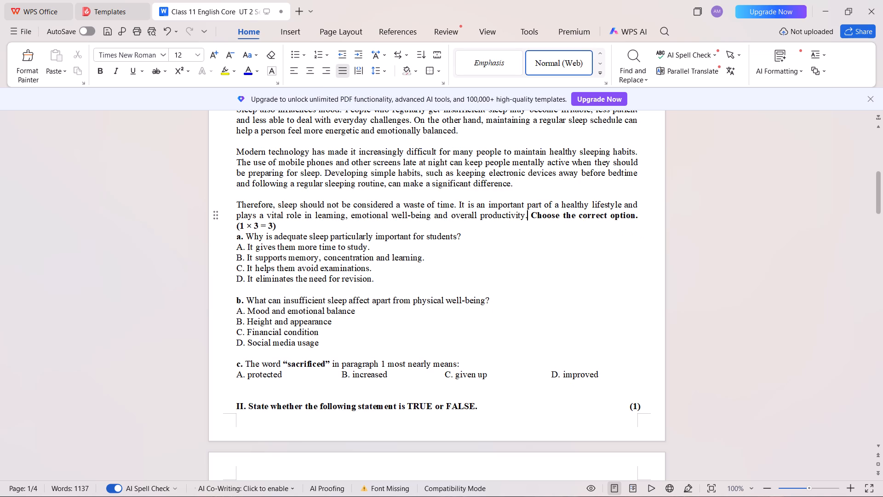
key("ctrl+z")
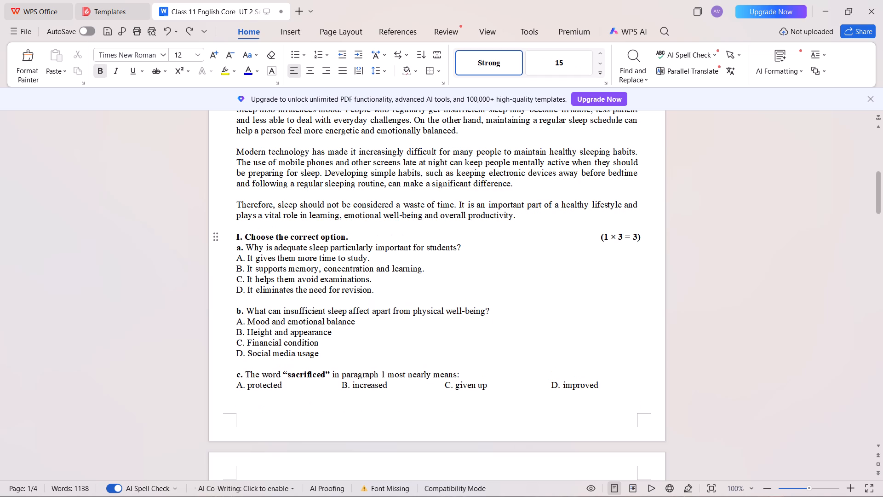
key("BackSpace")
key("BackSpace")
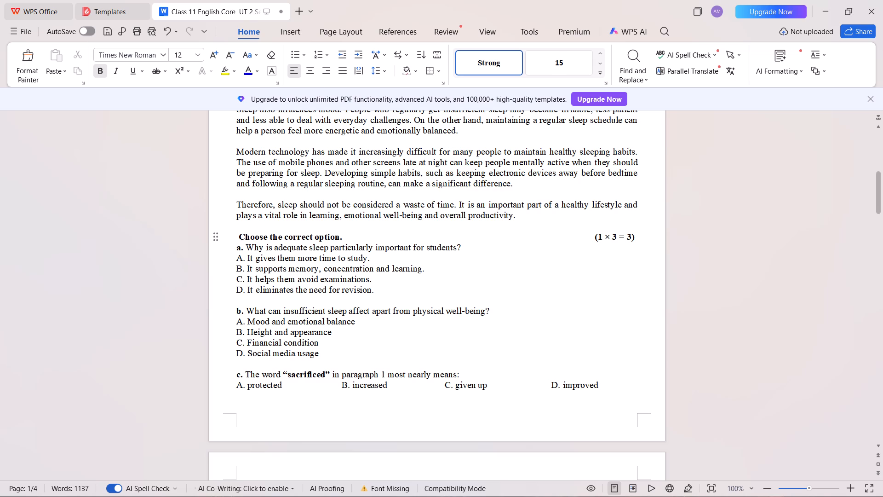
Move the (1 × 3 = 3) allocation back out to the right margin, keeping it whole on the instruction's line.
left_click(585, 237)
key("space")
key("space")
key("space")
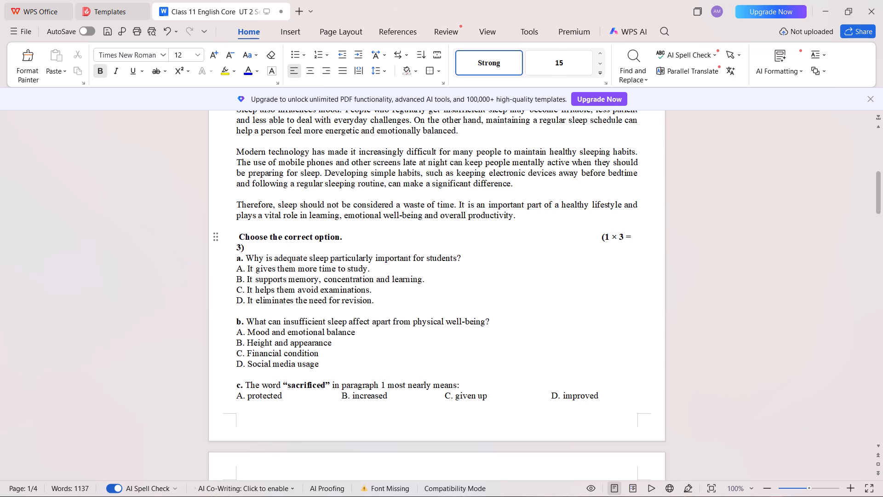
key("BackSpace")
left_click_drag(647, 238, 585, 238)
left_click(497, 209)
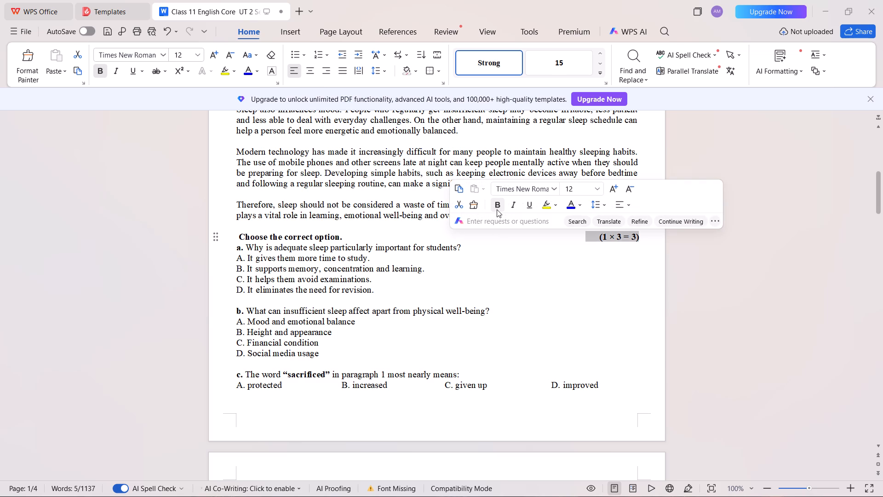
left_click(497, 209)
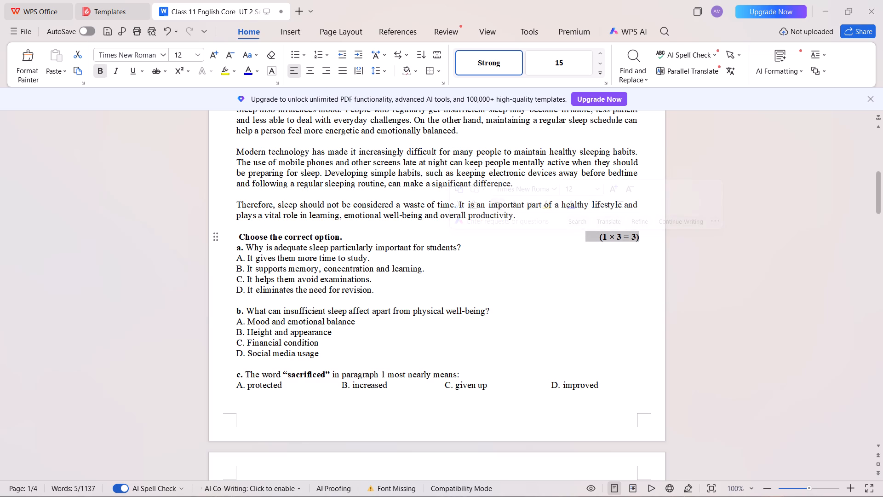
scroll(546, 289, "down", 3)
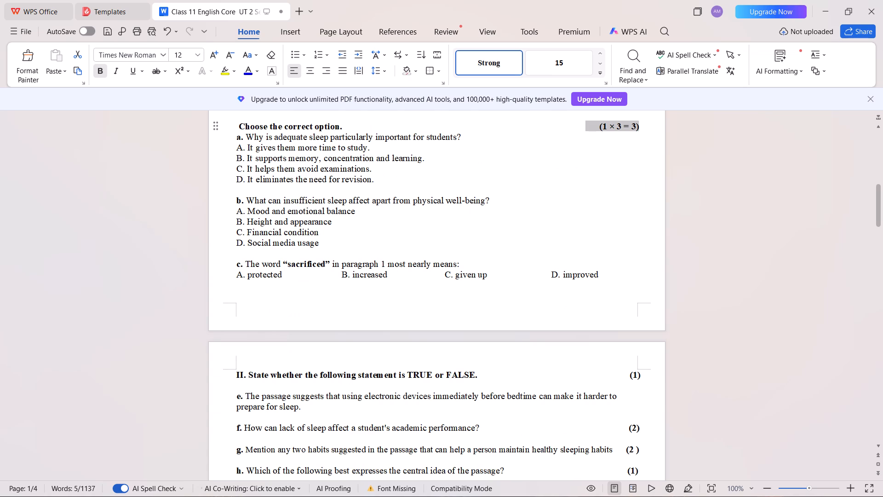
Delete the (1 × 3 = 3) allocation beside "Choose the correct option.".
key("period")
key("BackSpace")
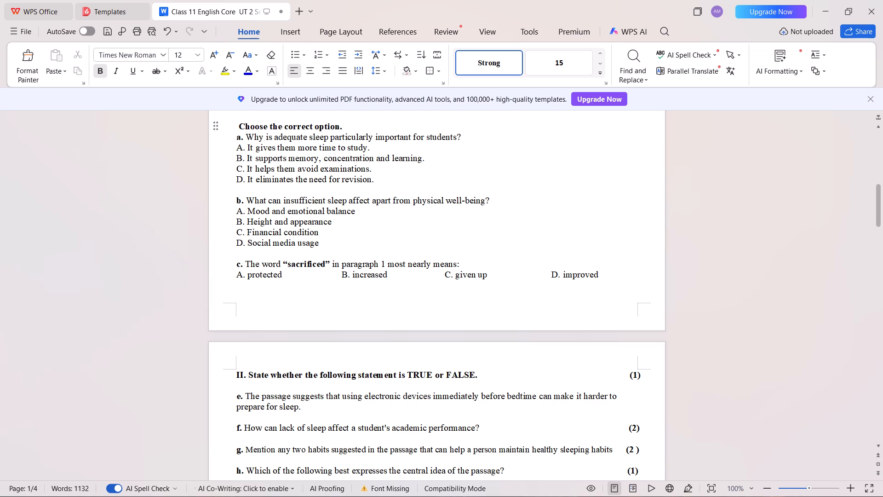
Replace the instruction "Choose the correct option." below the passage with "Answer the following questions:-".
scroll(395, 179, "up", 3)
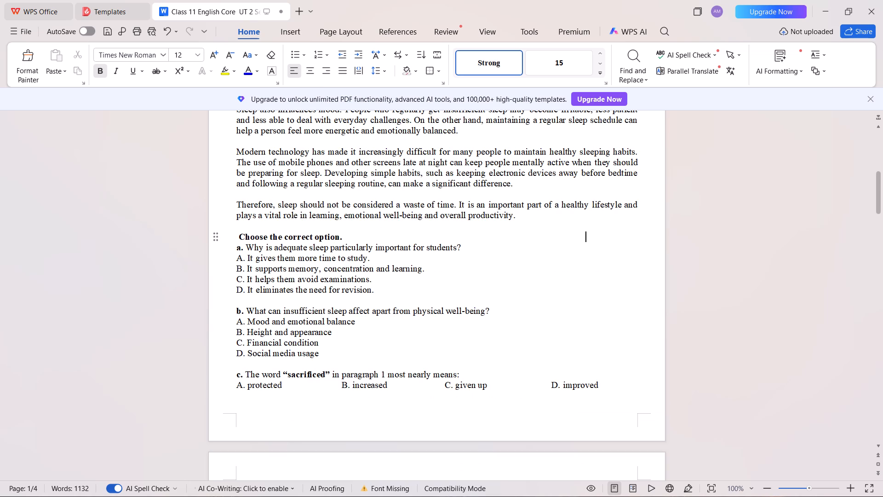
left_click(345, 233)
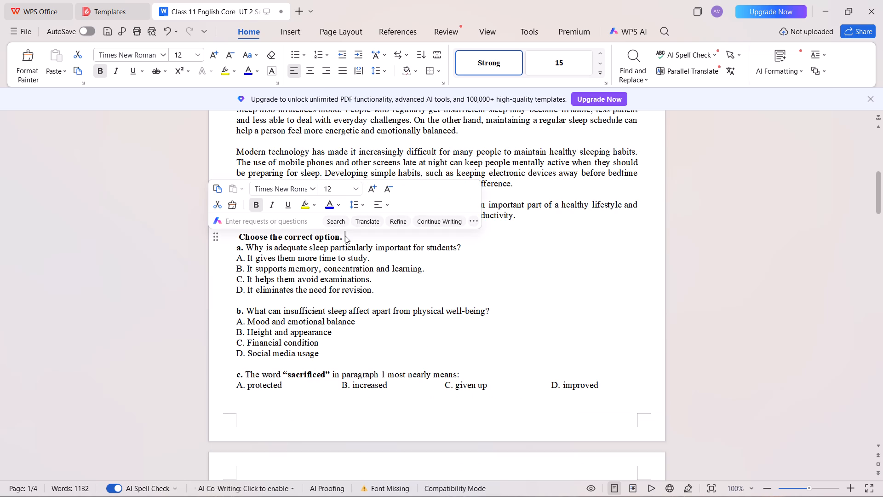
key("BackSpace")
key("BackSpace")
key("BackSpace")
key("BackSpace")
key("BackSpace")
key("BackSpace")
key("BackSpace")
key("BackSpace")
key("BackSpace")
key("BackSpace")
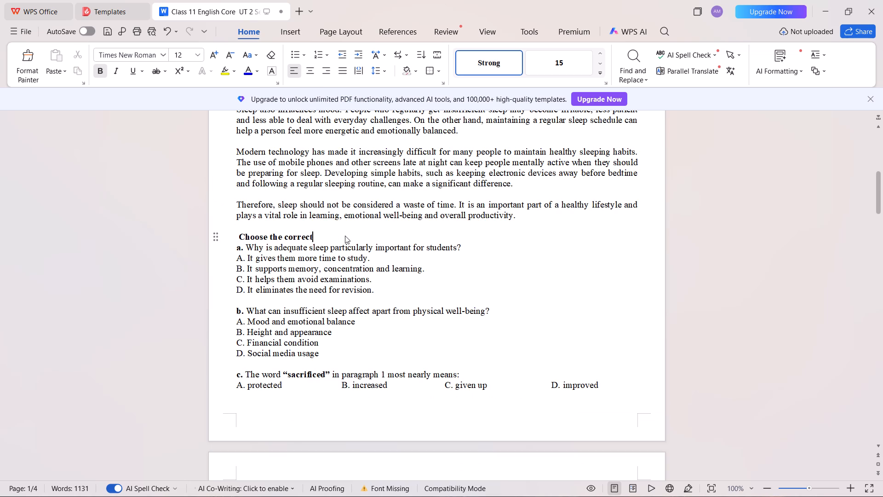
key("BackSpace")
key("BackSpace")
key("BackSpace")
key("BackSpace")
key("BackSpace")
key("BackSpace")
key("BackSpace")
key("BackSpace")
key("BackSpace")
key("BackSpace")
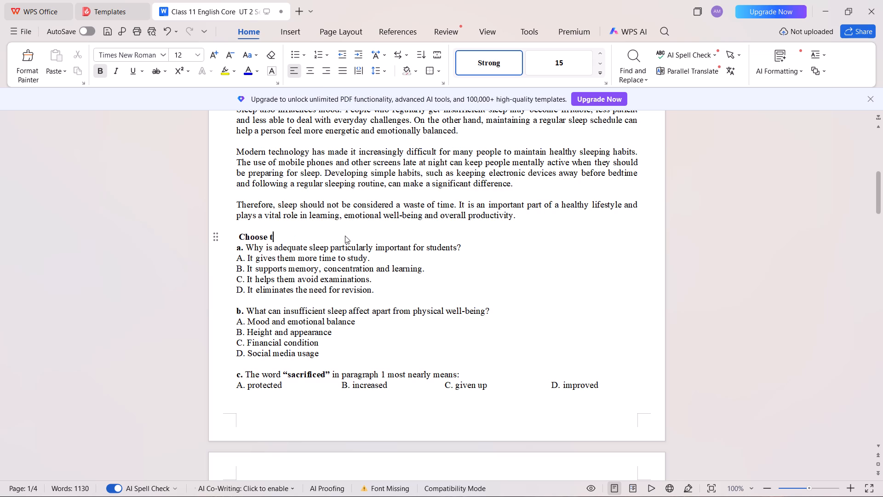
key("BackSpace")
key("BackSpace")
key("BackSpace")
key("BackSpace")
key("BackSpace")
key("BackSpace")
key("BackSpace")
key("BackSpace")
scroll(345, 236, "up", 4)
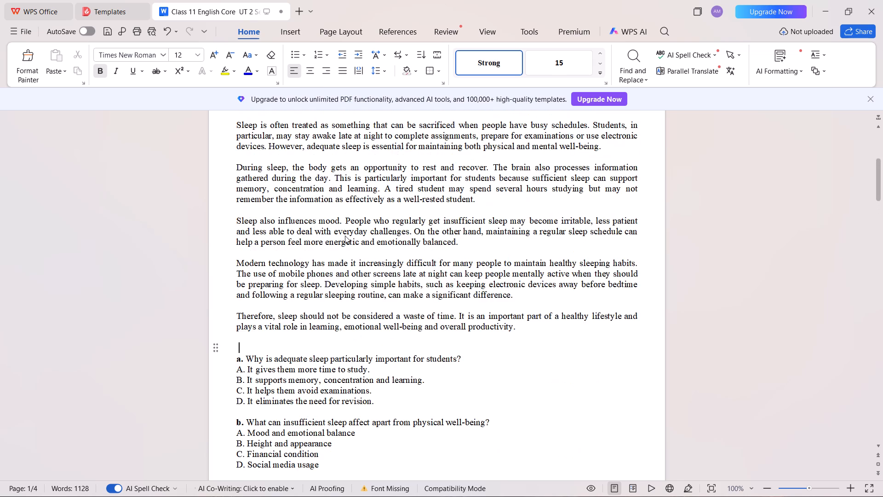
scroll(345, 236, "down", 1)
type("Answer the following")
key("space")
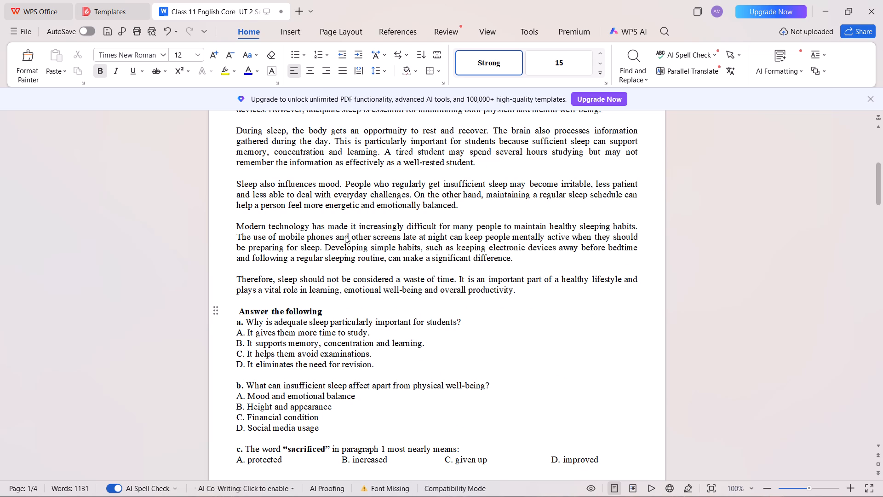
type("questions")
type(":-")
Delete the whole line "II. State whether the following statement is TRUE or FALSE." above question e, including its (1) allocation.
scroll(295, 356, "down", 3)
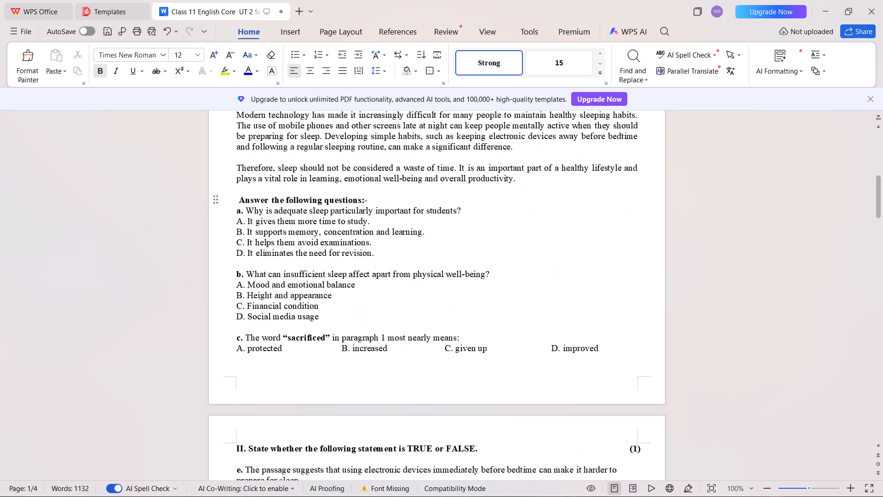
scroll(295, 356, "down", 3)
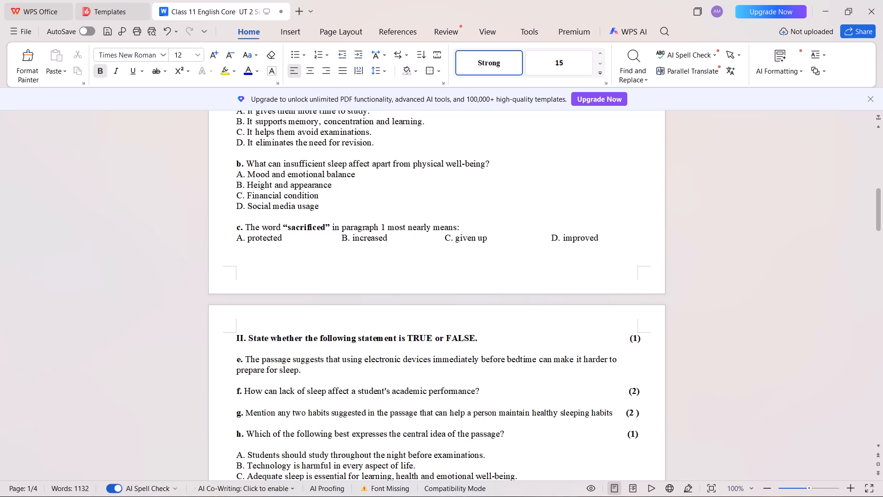
left_click_drag(641, 339, 232, 341)
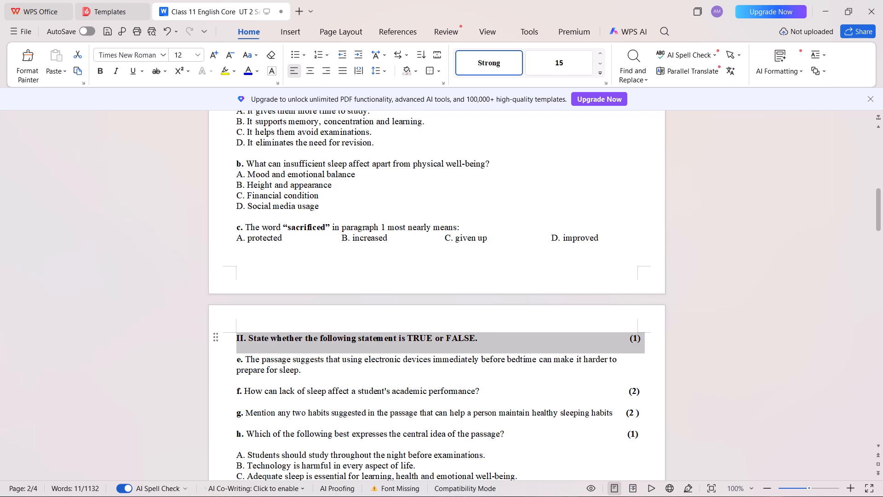
left_click_drag(232, 341, 228, 341)
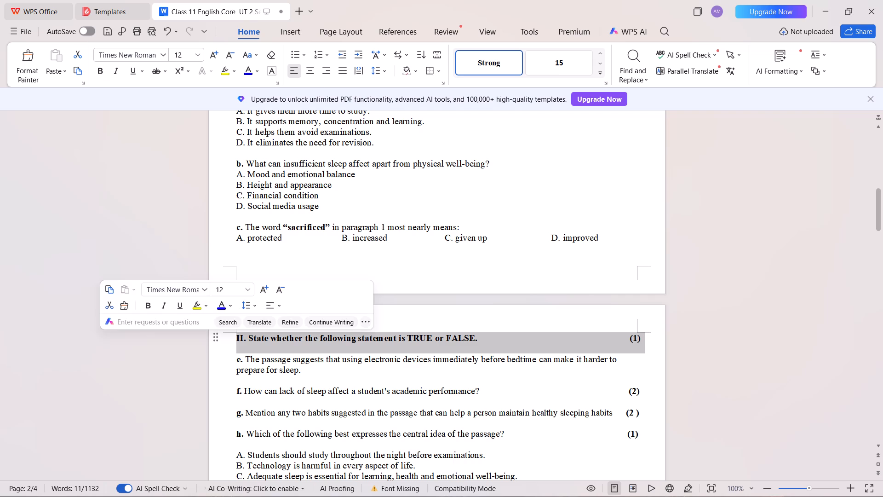
key("period")
key("BackSpace")
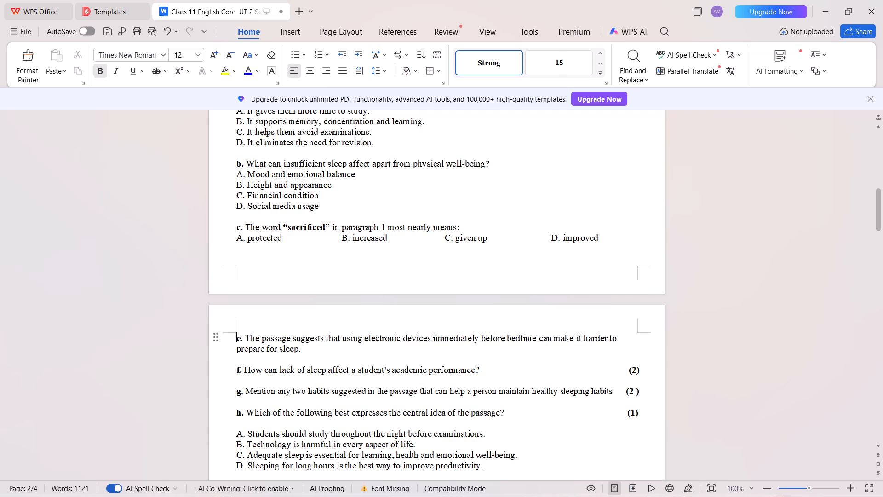
Add "Write True or False" after the statement in question e.
left_click(303, 352)
key("space")
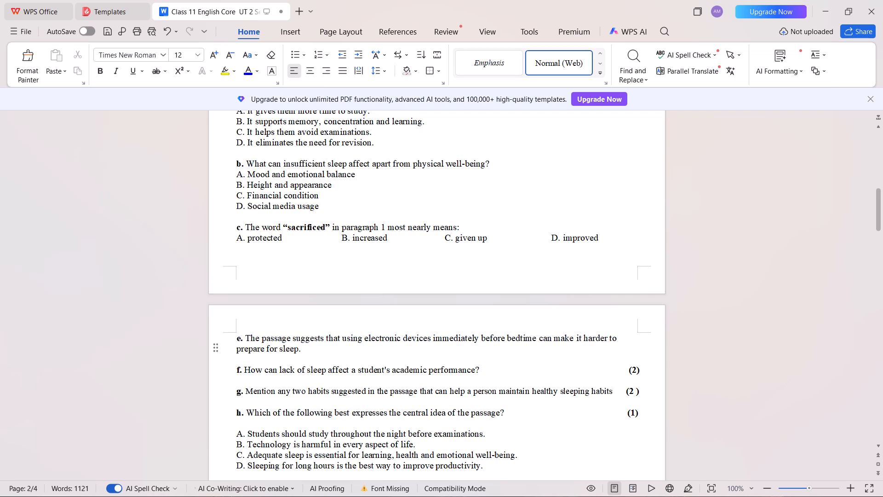
type("Write True or")
key("space")
type("False")
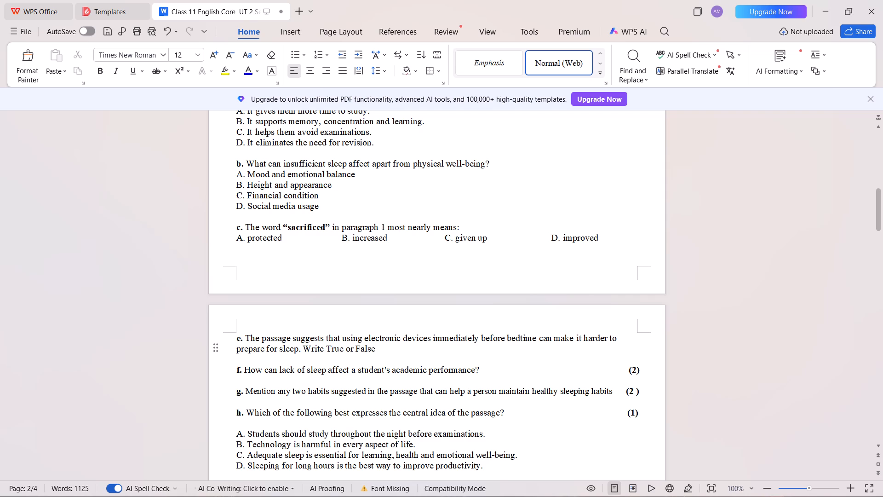
Add a (1) mark allocation at the right margin of question e's second line, in line with the (2) below.
key("space")
key("space")
key("space")
key("space")
key("space")
key("space")
key("space")
key("space")
key("space")
key("space")
key("space")
key("space")
key("space")
key("space")
key("space")
key("space")
key("space")
key("space")
key("space")
key("space")
key("space")
key("space")
key("space")
key("space")
key("space")
key("space")
key("space")
key("space")
key("space")
key("space")
key("space")
key("space")
key("space")
key("space")
key("space")
key("space")
key("space")
key("space")
type("(1)")
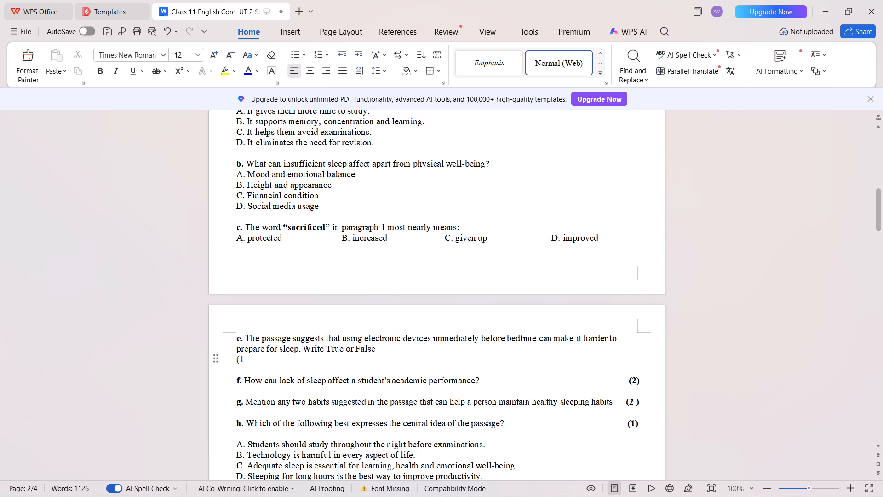
left_click(408, 348)
key("BackSpace")
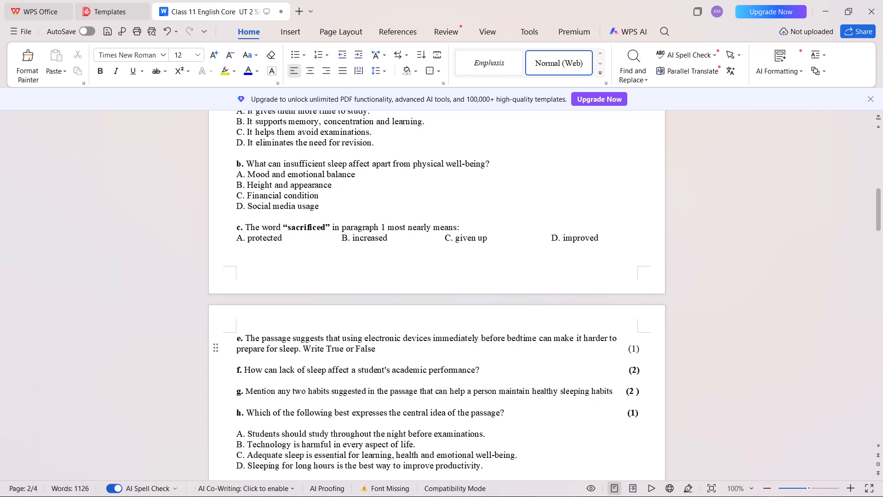
Make question e's (1) mark allocation bold.
left_click_drag(641, 347, 623, 351)
left_click_drag(623, 351, 620, 351)
left_click(531, 315)
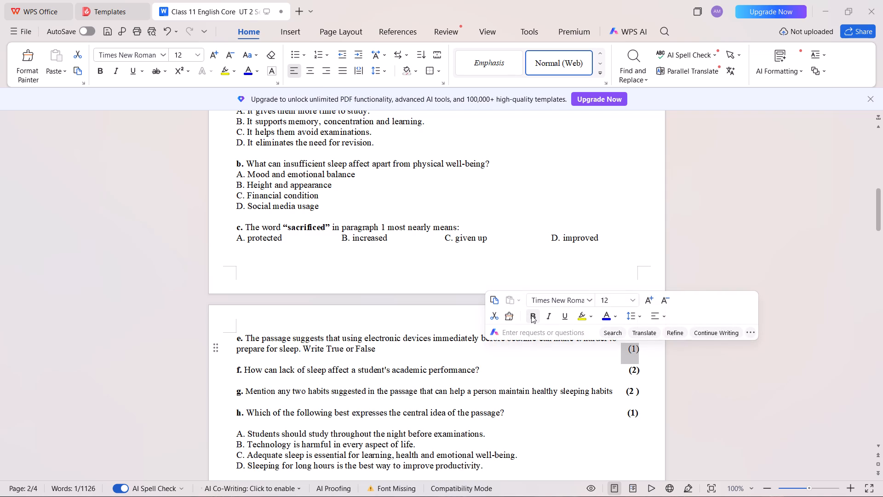
Add a (1) mark allocation near the right margin on the line of question a, about adequate sleep for students.
scroll(556, 370, "down", 4)
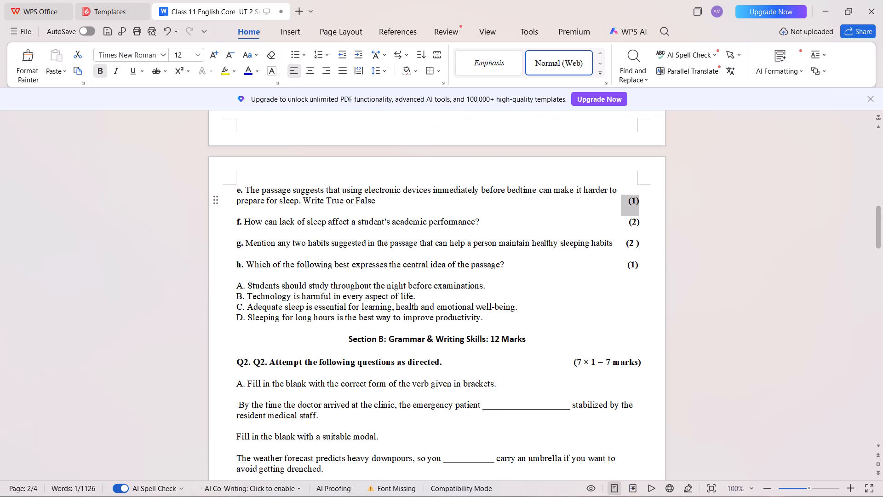
scroll(556, 370, "up", 3)
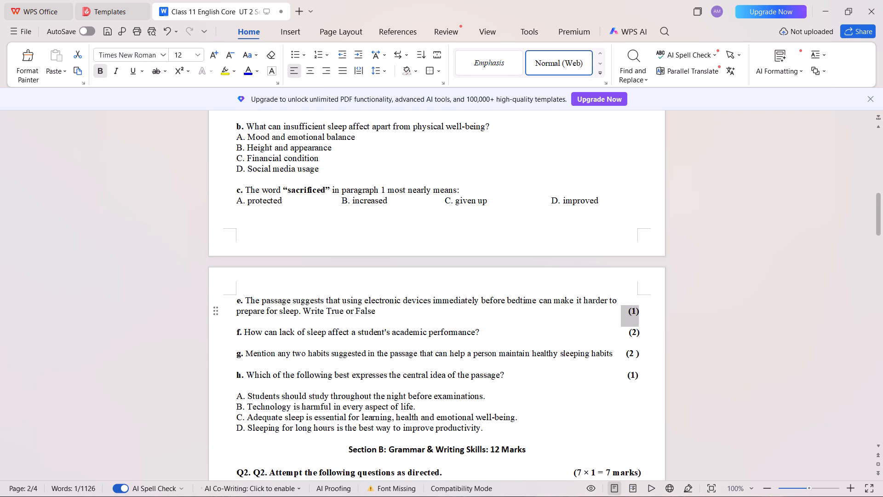
scroll(556, 370, "up", 3)
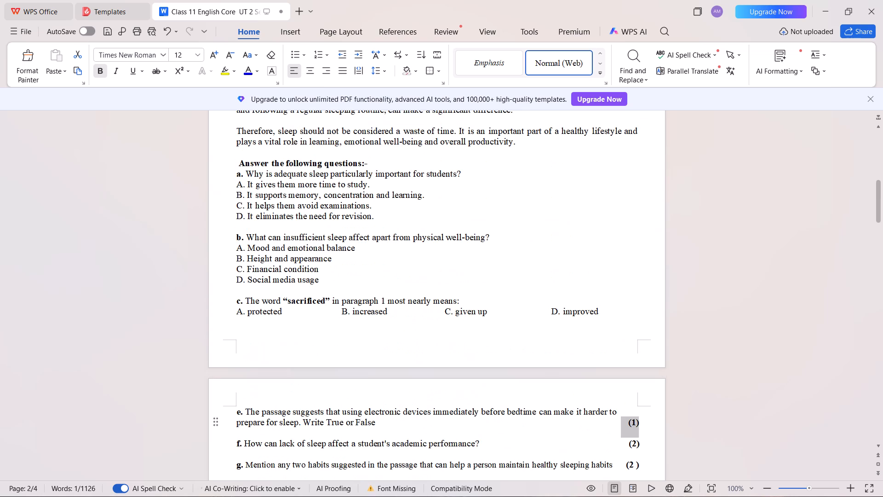
scroll(556, 370, "up", 2)
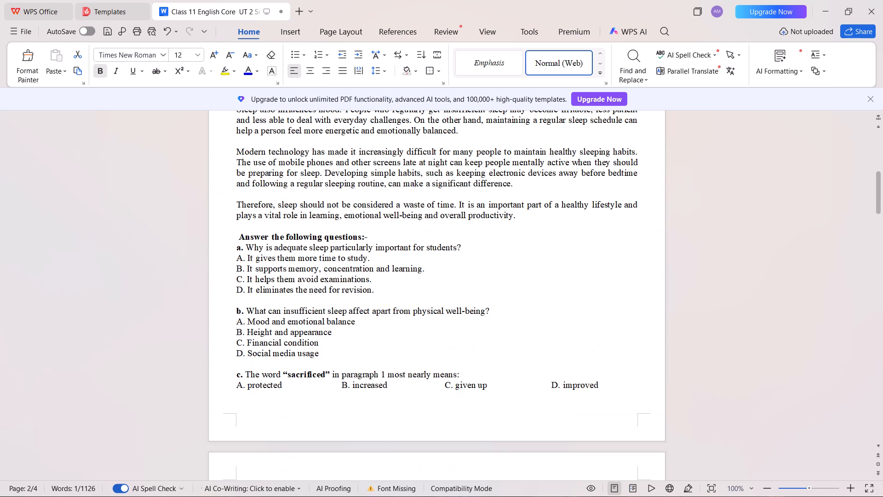
left_click(496, 245)
left_click(496, 245)
key("space")
key("space")
key("space")
key("space")
key("space")
key("space")
key("space")
key("space")
key("space")
key("space")
key("space")
key("space")
key("space")
key("space")
key("space")
key("space")
key("space")
key("space")
key("space")
key("space")
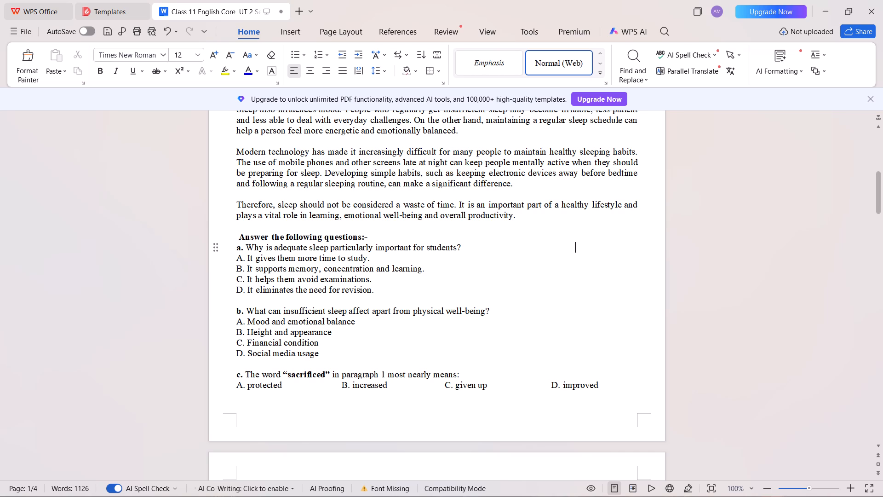
key("space")
type("(1")
key("shift+parenright")
Add a (1) mark allocation near the right margin on the line of question b, about the effects of insufficient sleep.
left_click(514, 311)
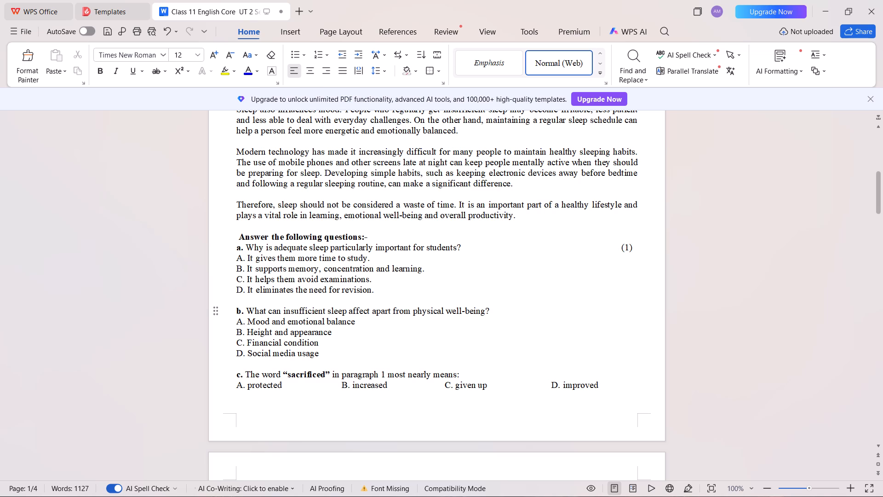
key("Tab")
key("Tab")
key("Tab")
key("Tab")
key("space")
key("space")
key("space")
key("space")
key("space")
key("space")
key("space")
key("space")
key("space")
type("(1)")
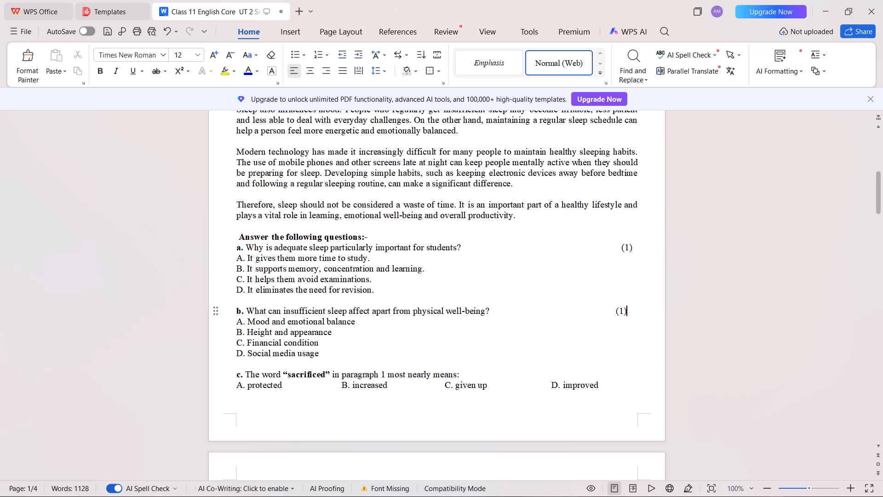
Add a (1) mark allocation near the right margin on the line of question c, about the word "sacrificed".
left_click(472, 372)
key("space")
key("space")
key("space")
key("space")
key("space")
key("space")
key("space")
key("space")
key("space")
key("space")
key("space")
key("space")
key("space")
key("space")
key("space")
key("space")
key("space")
key("space")
key("space")
key("space")
key("space")
type("(1)")
Shift question c's (1) mark allocation further along its line to the right margin.
left_click(607, 374)
key("space")
key("space")
key("space")
key("space")
key("space")
key("space")
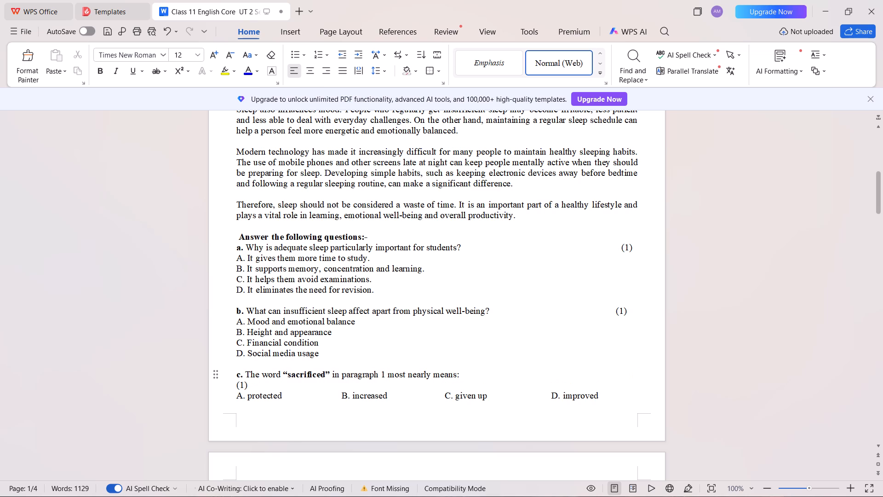
key("BackSpace")
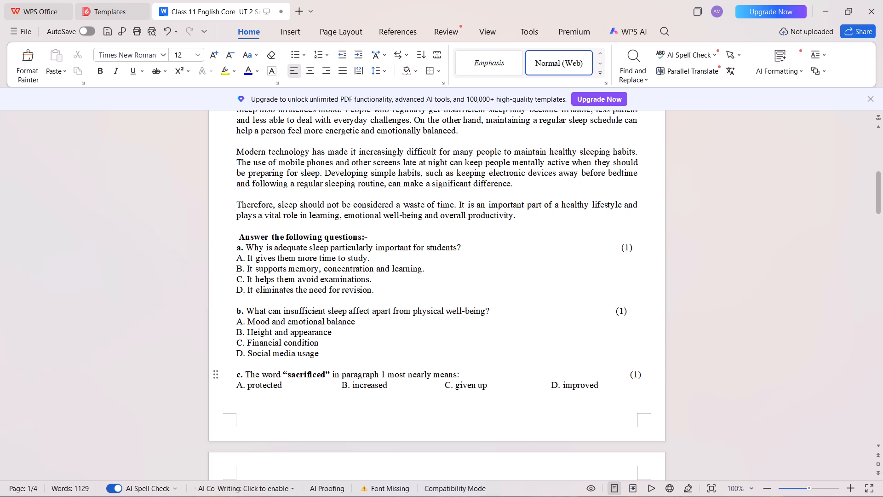
Shift question b's (1) mark allocation to the right margin, in line with question c's.
left_click(595, 310)
key("space")
key("space")
key("space")
key("space")
key("space")
key("space")
key("space")
key("BackSpace")
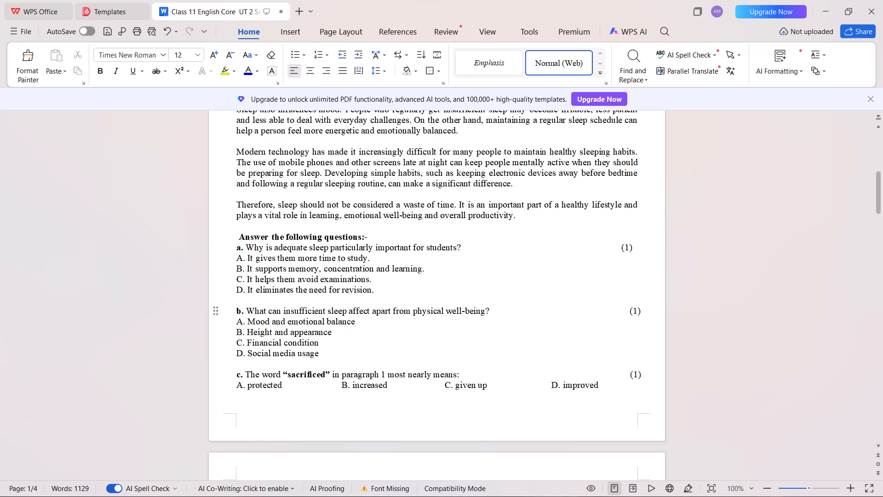
Shift question a's (1) mark allocation to the right margin, keeping it on the question's line.
left_click(614, 245)
key("space")
key("space")
key("space")
key("space")
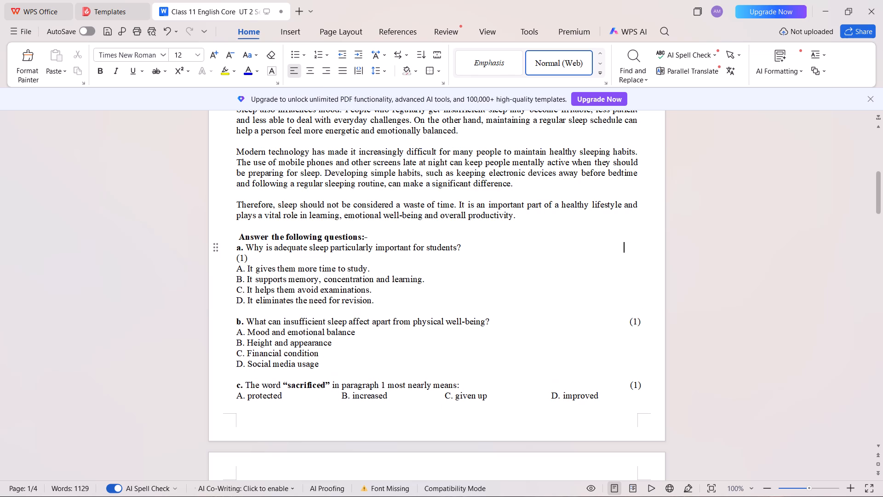
key("BackSpace")
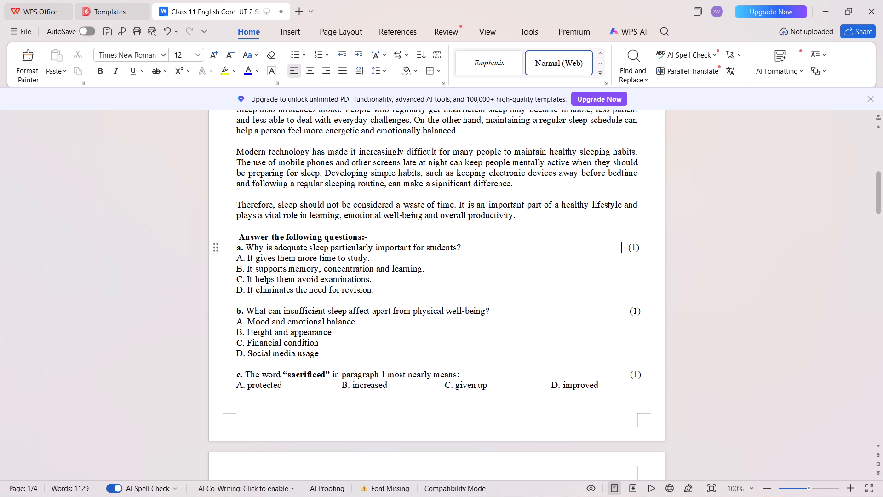
Make the (1) mark allocations of questions a, b and c bold.
left_click_drag(643, 248, 630, 249)
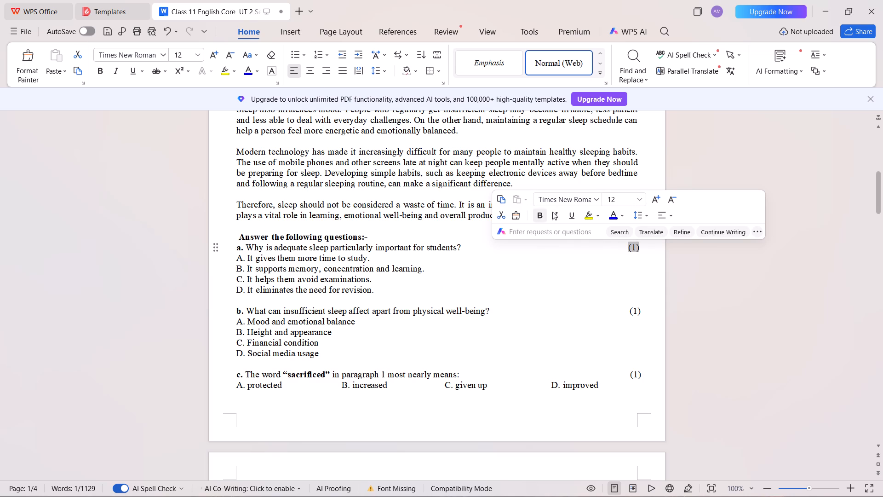
left_click(546, 214)
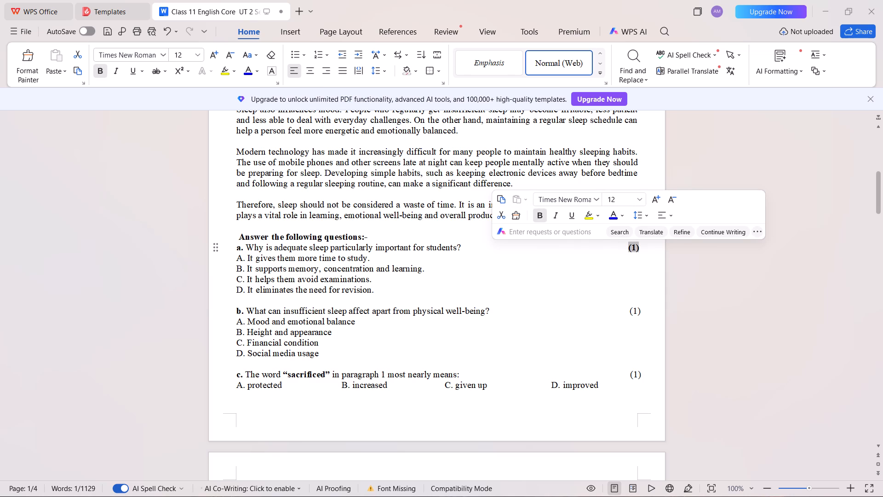
left_click(645, 312)
left_click_drag(645, 312, 642, 312)
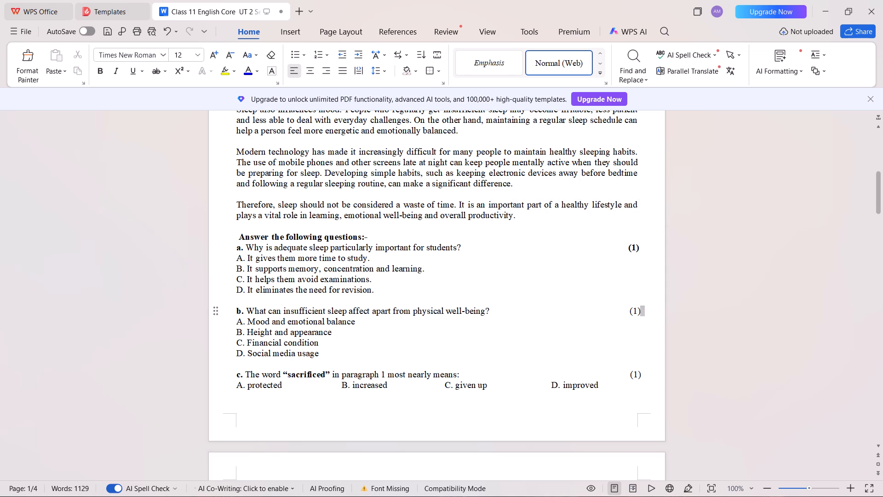
left_click_drag(642, 312, 616, 311)
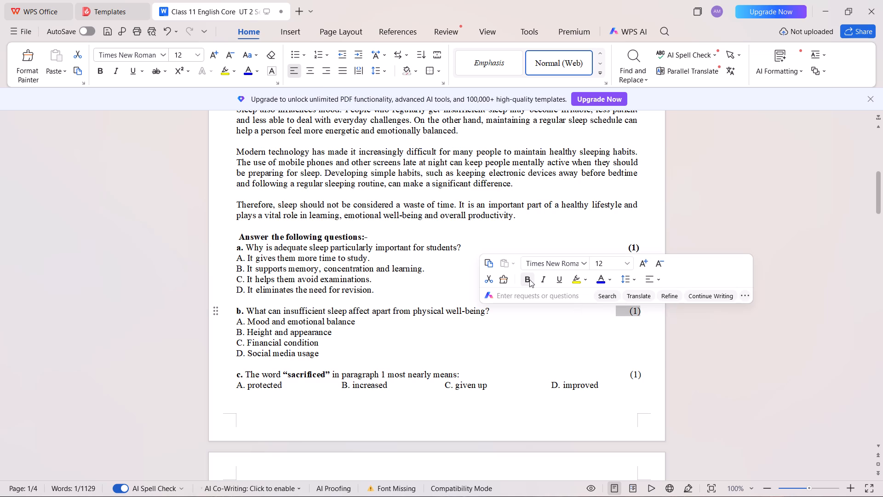
left_click(529, 279)
left_click_drag(645, 373, 613, 375)
left_click(528, 345)
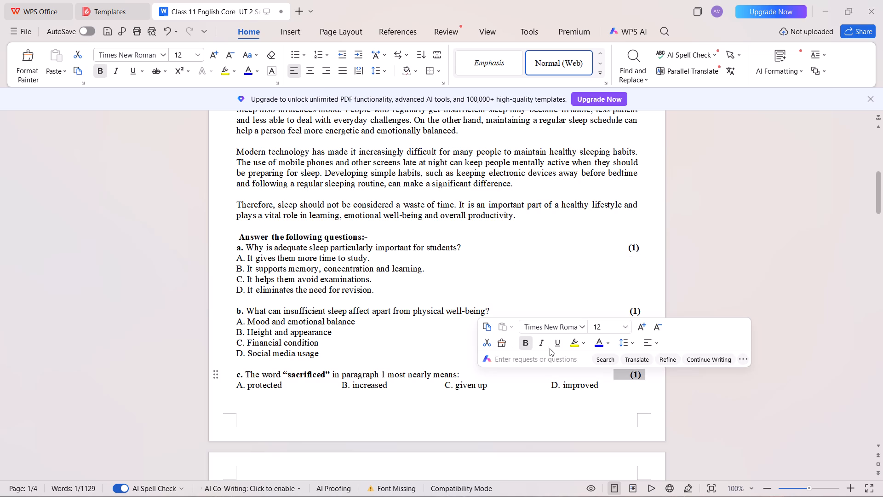
Number the reading section's "Answer the following questions:-" heading as "Q1.".
scroll(550, 348, "down", 8)
scroll(550, 348, "up", 3)
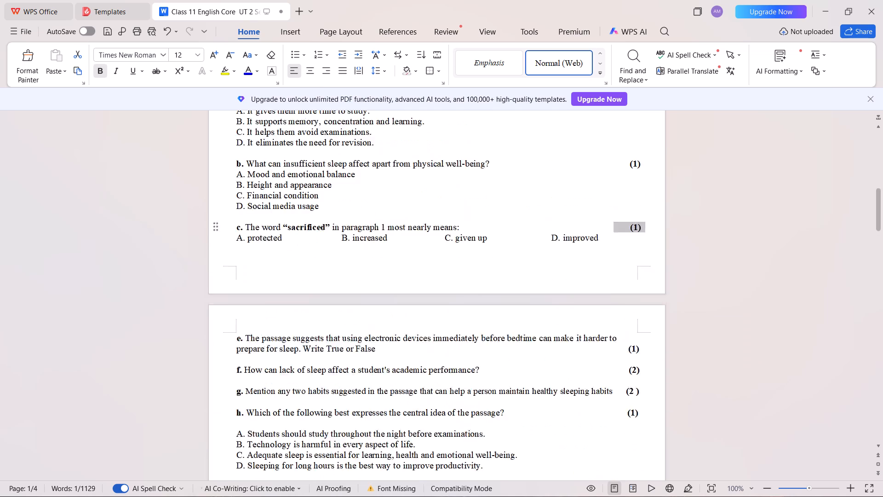
scroll(550, 348, "up", 5)
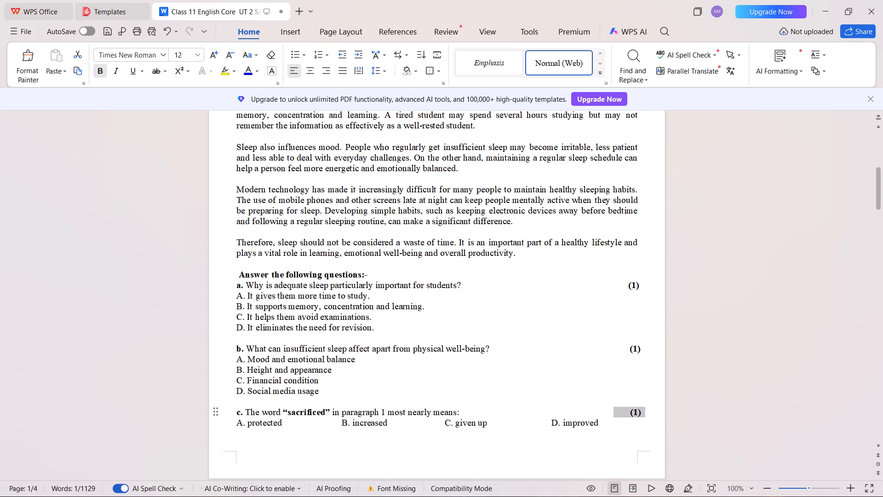
scroll(550, 348, "up", 10)
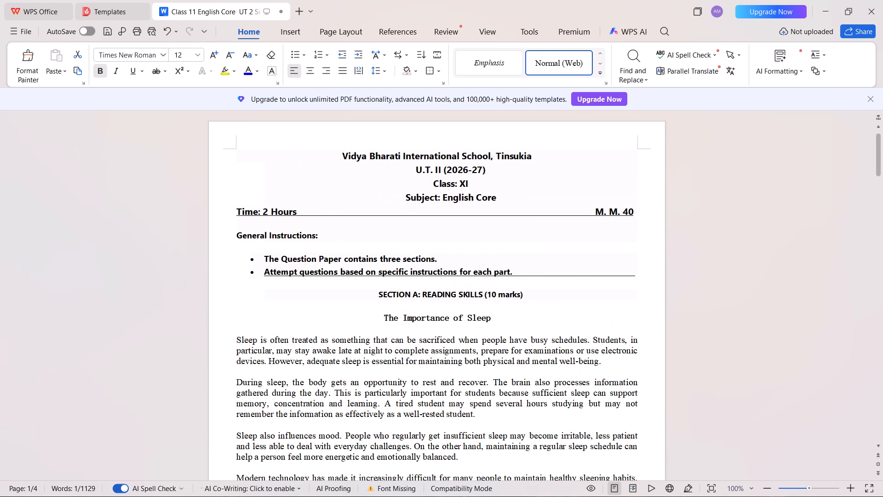
scroll(550, 348, "down", 11)
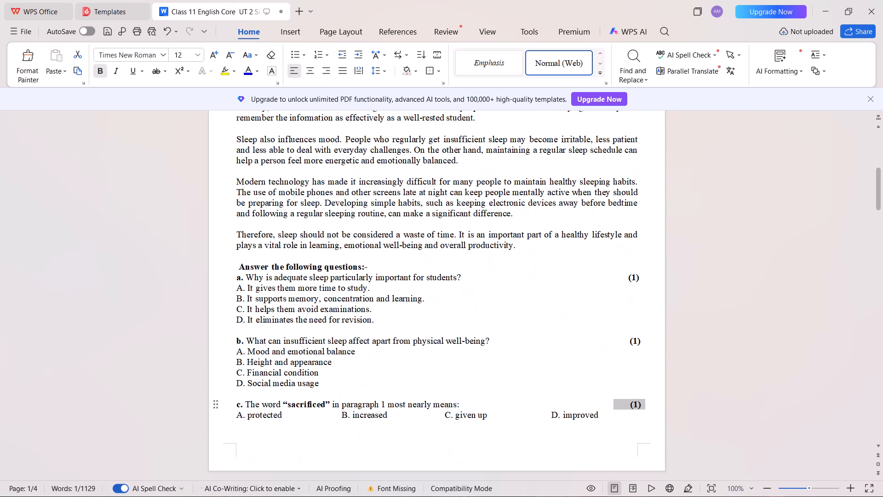
left_click(235, 265)
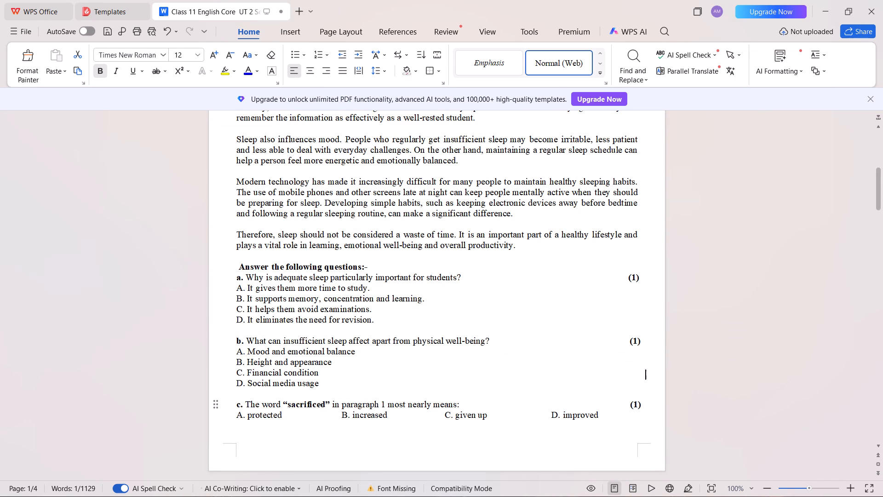
type("Q1")
type(".")
key("space")
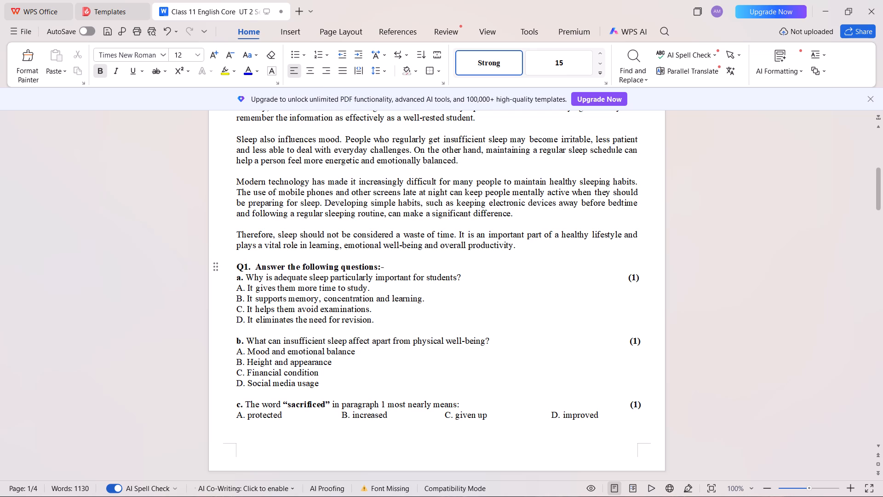
Delete the duplicate "Q2." from the Section B heading "Attempt the following questions as directed.".
scroll(221, 326, "down", 9)
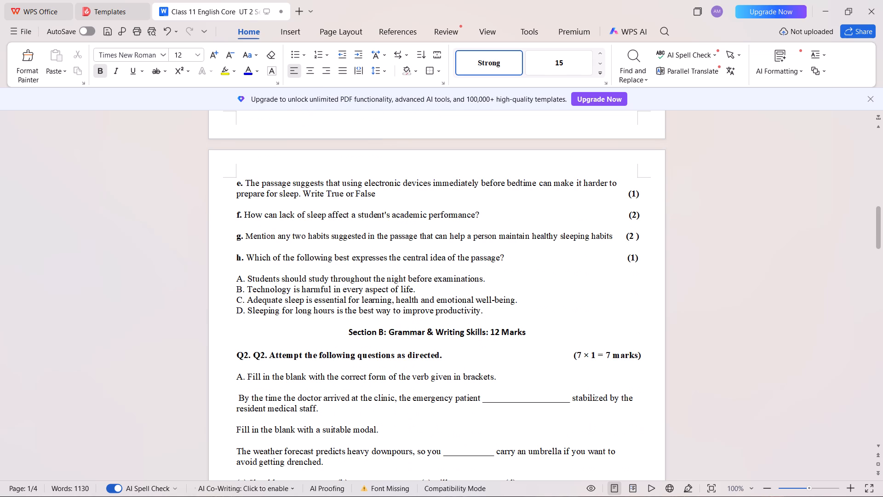
left_click(252, 355)
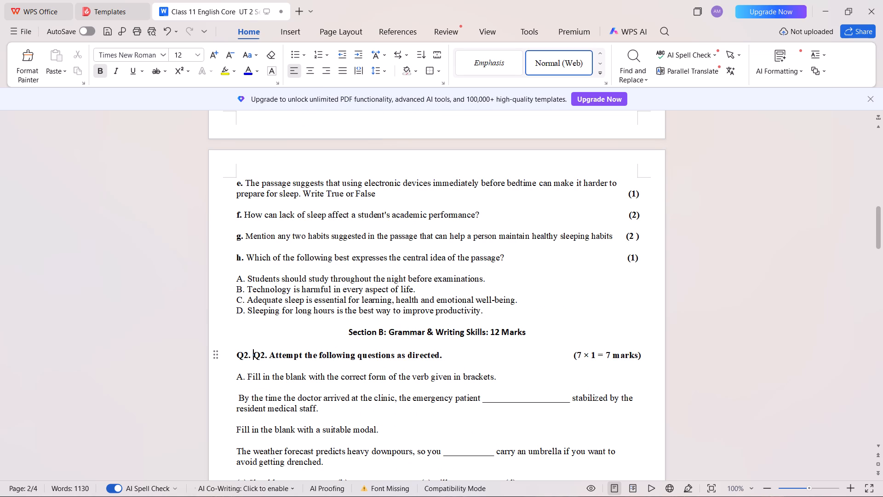
key("BackSpace")
key("BackSpace")
key("BackSpace")
key("BackSpace")
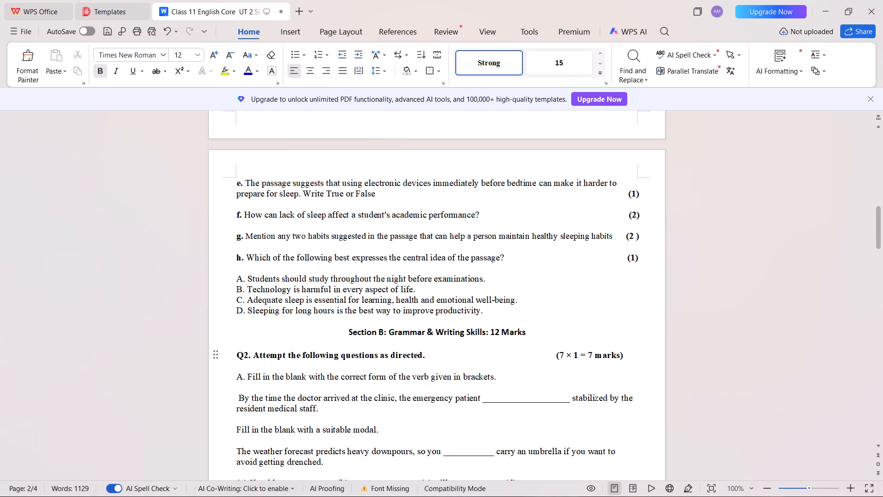
Shift the (7 × 1 = 7 marks) allocation on the Q2 heading back to the right margin.
left_click(548, 353)
key("space")
key("space")
key("space")
key("space")
key("space")
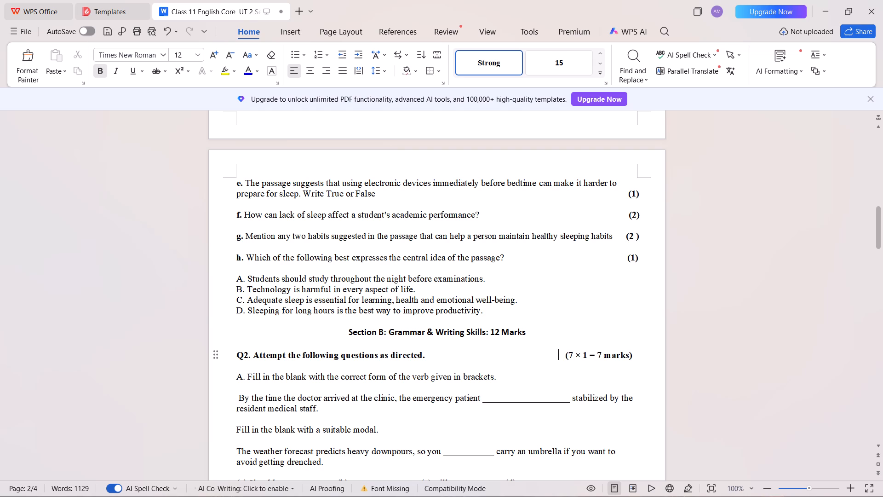
key("space")
key("space")
key("space")
key("BackSpace")
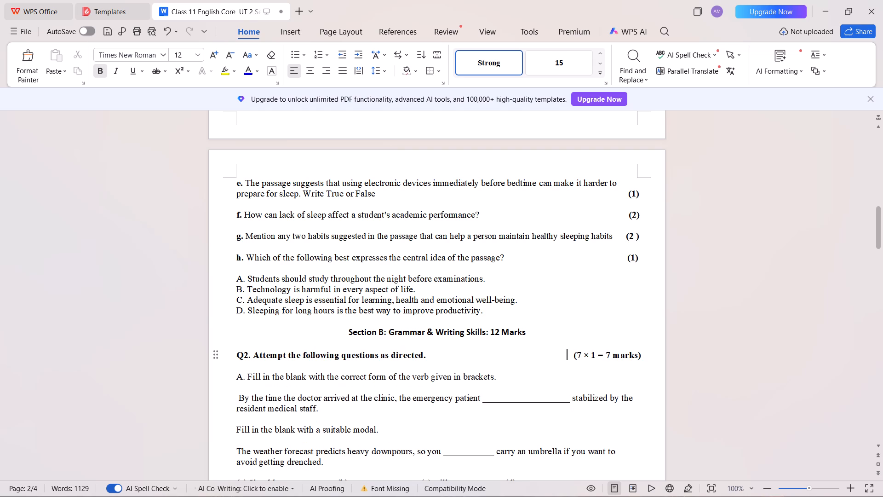
Review Section B's grammar items and the numbering of the debate and speech writing questions that follow.
scroll(548, 353, "down", 5)
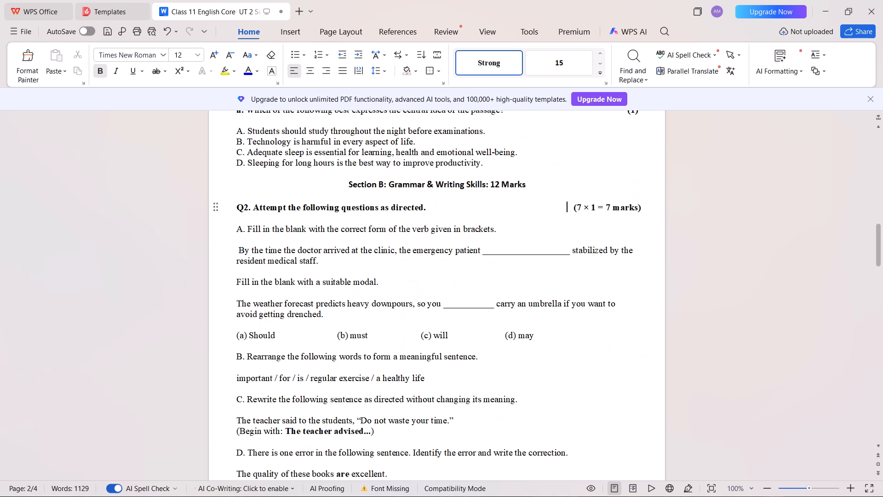
scroll(548, 353, "down", 9)
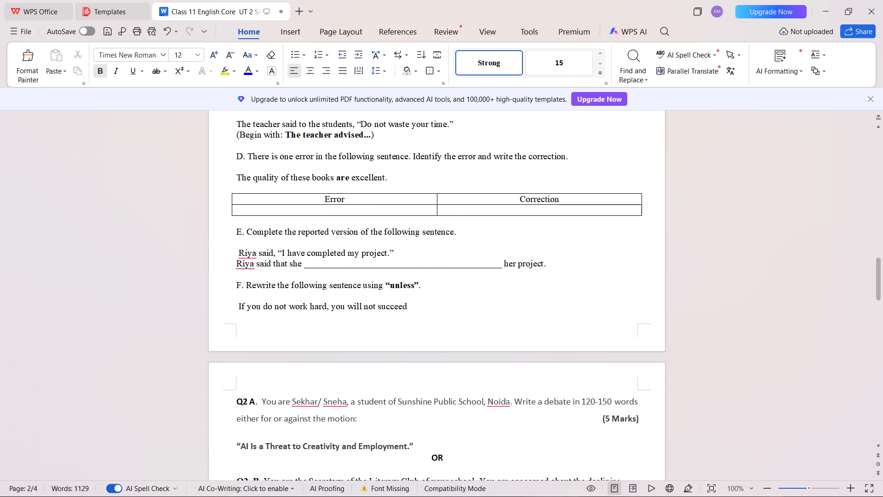
scroll(548, 353, "down", 1)
scroll(548, 353, "up", 12)
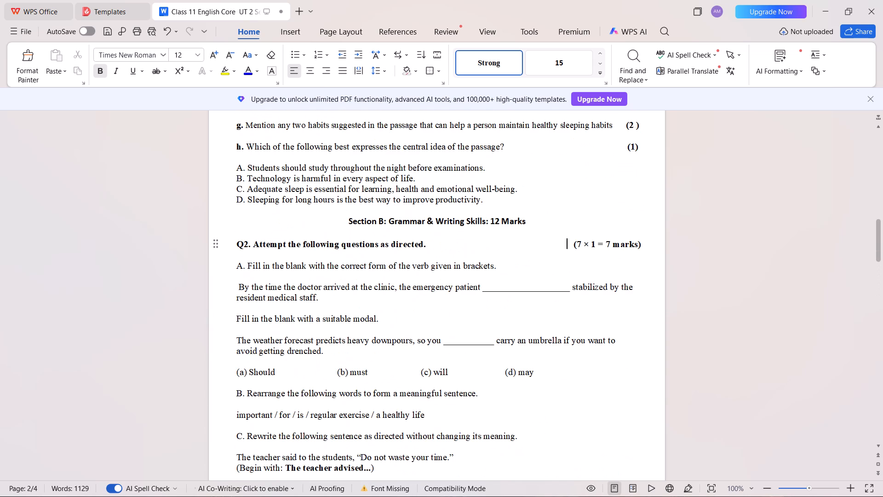
scroll(548, 353, "down", 5)
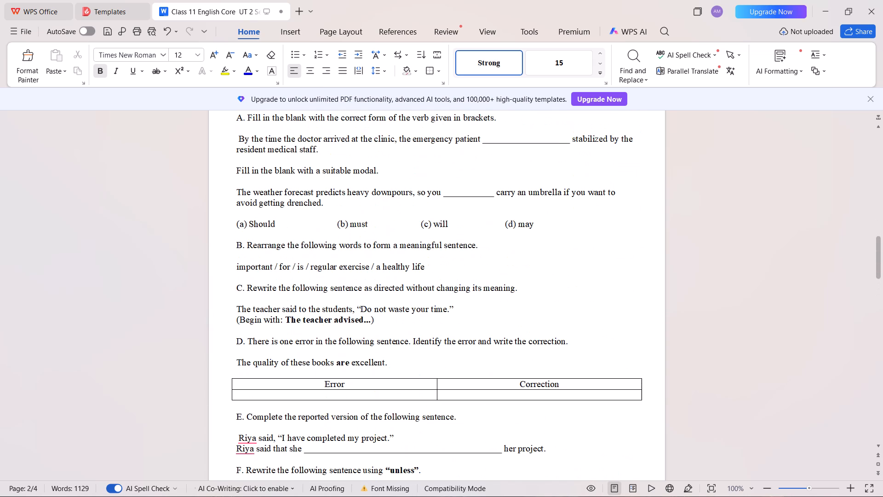
scroll(548, 353, "down", 4)
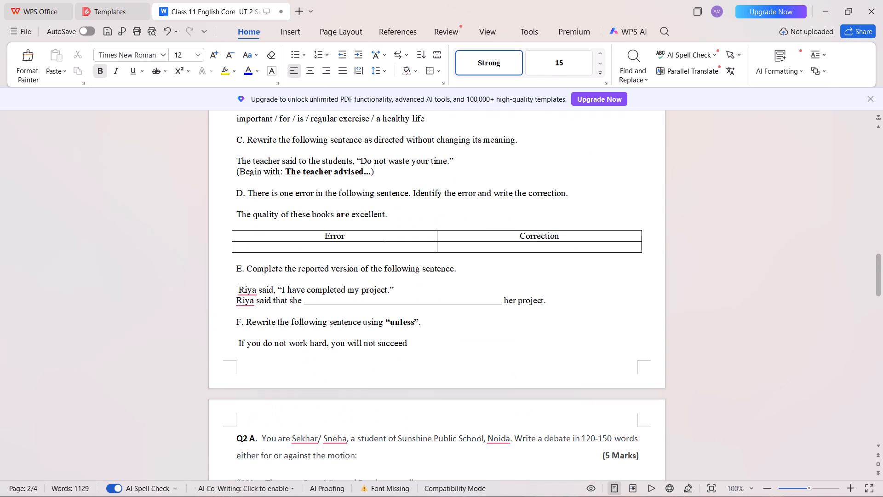
scroll(548, 353, "down", 3)
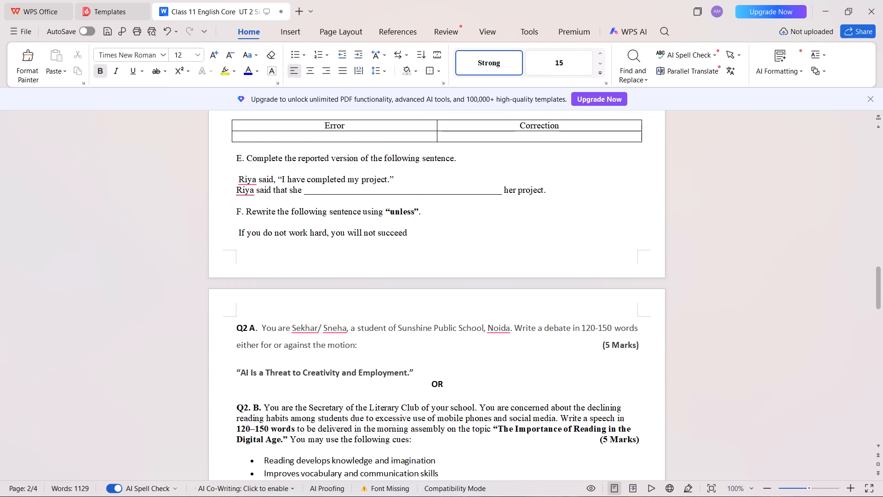
scroll(548, 353, "up", 10)
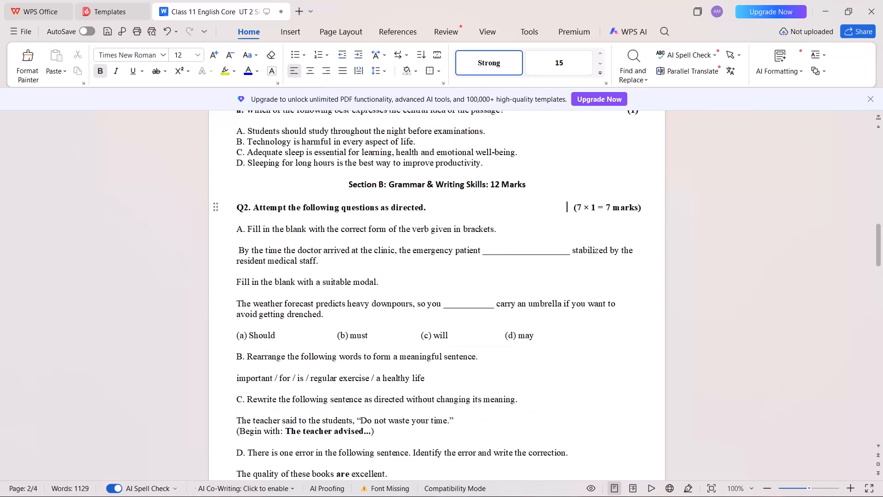
scroll(548, 353, "down", 10)
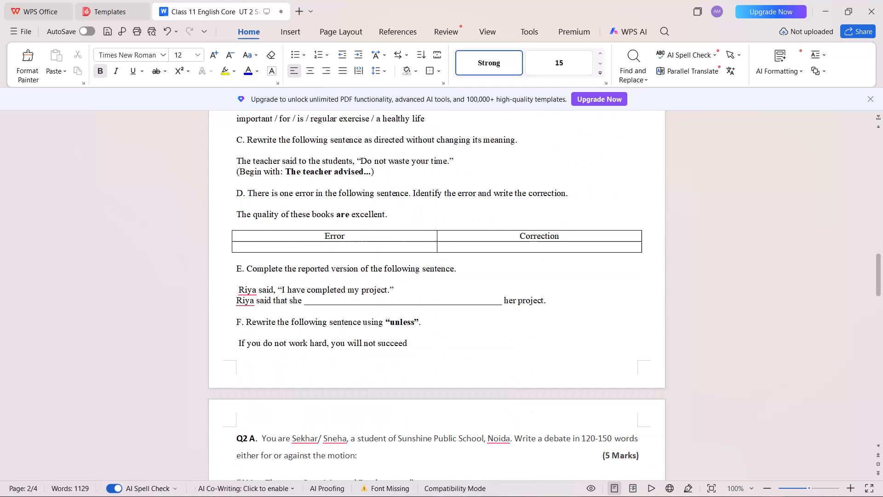
scroll(548, 353, "down", 4)
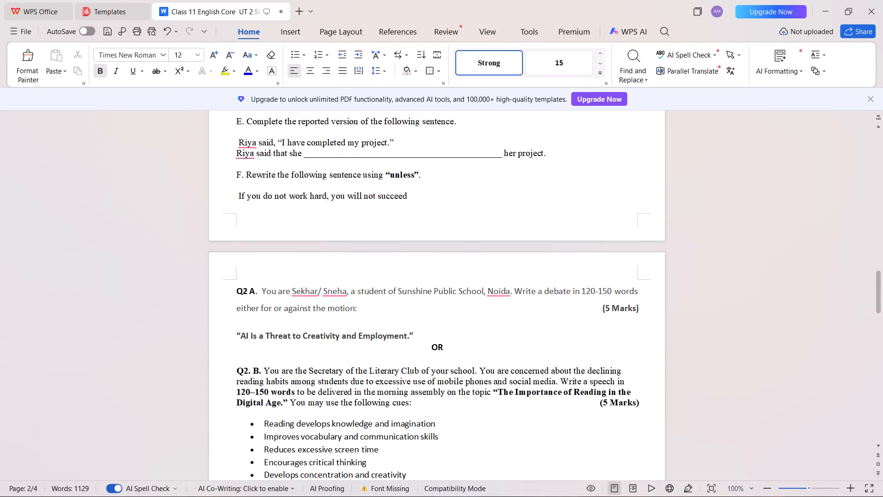
Renumber the debate question as "Q3 A." and the alternative speech question as "Q3. B.".
left_click(247, 291)
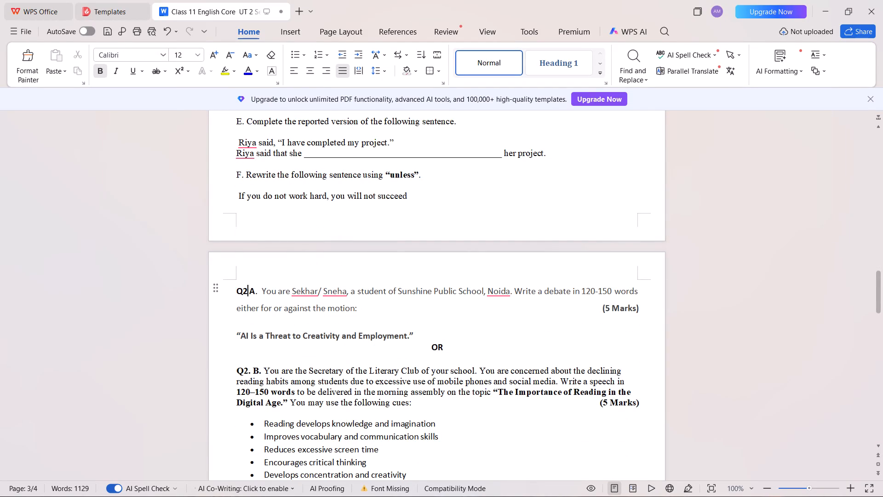
key("BackSpace")
key("3")
left_click(248, 371)
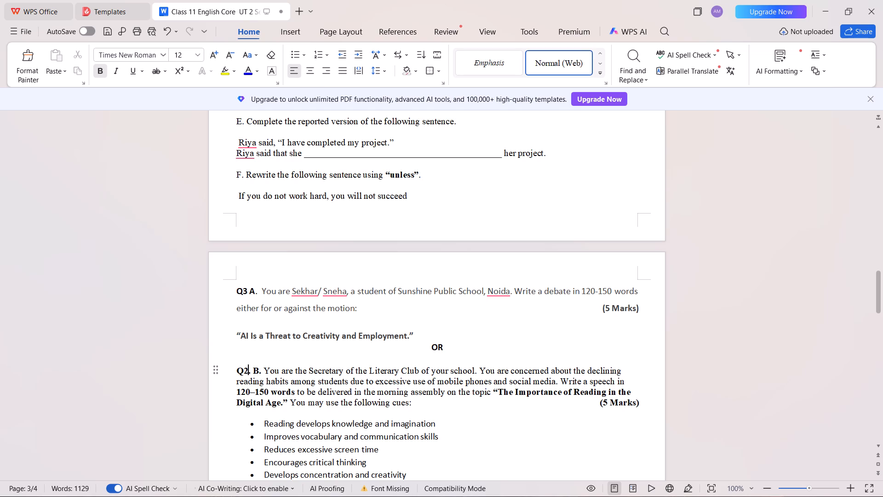
key("BackSpace")
key("3")
Remove the blank space between Q4's item d and the Q5 "Answer ANY FIVE" heading in Section C.
scroll(245, 369, "down", 6)
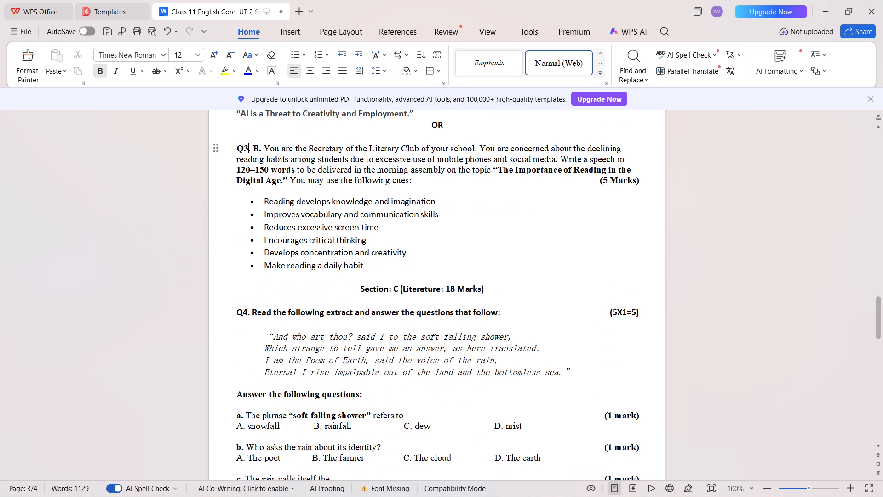
scroll(245, 369, "down", 5)
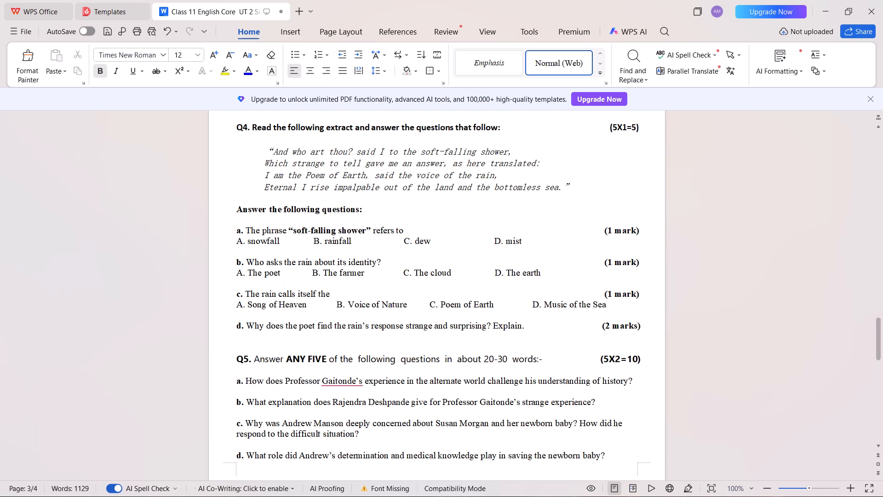
scroll(245, 369, "down", 8)
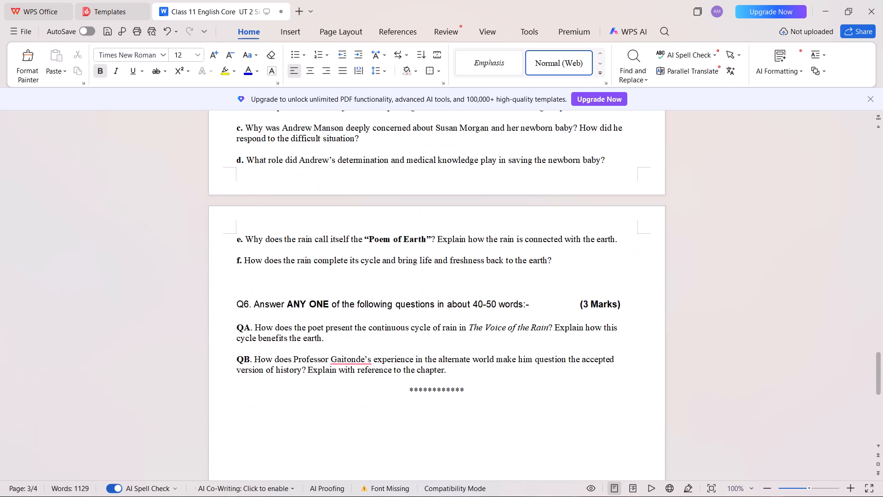
scroll(245, 369, "up", 7)
scroll(245, 369, "down", 5)
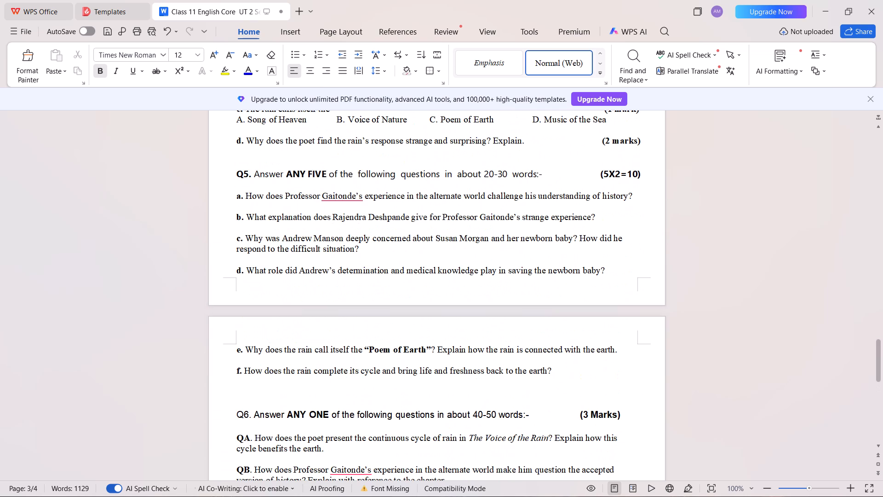
scroll(245, 369, "down", 4)
scroll(245, 369, "up", 9)
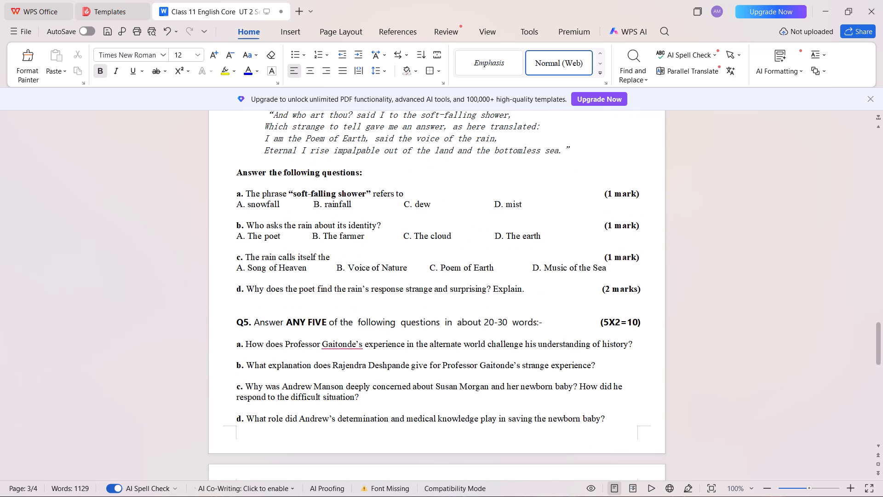
left_click(233, 324)
key("BackSpace")
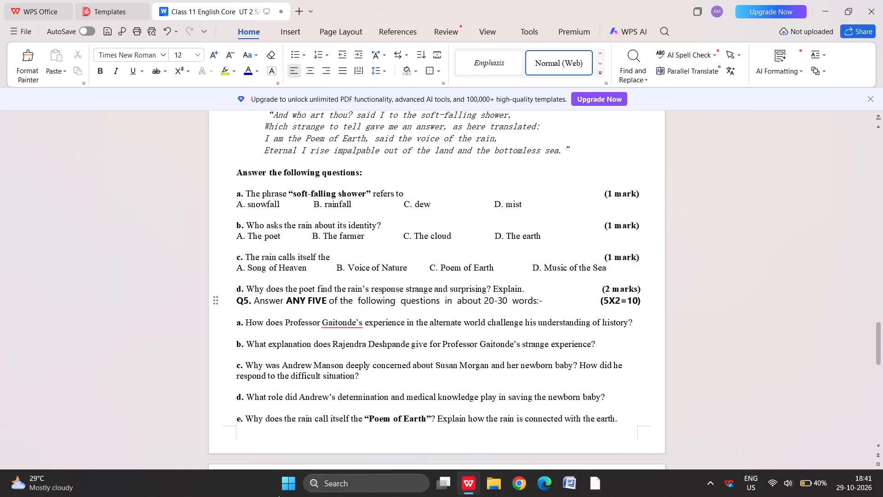
Remove the paragraph break above the debate motion "AI Is a Threat to Creativity and Employment." in Q3 A.
scroll(278, 495, "up", 5)
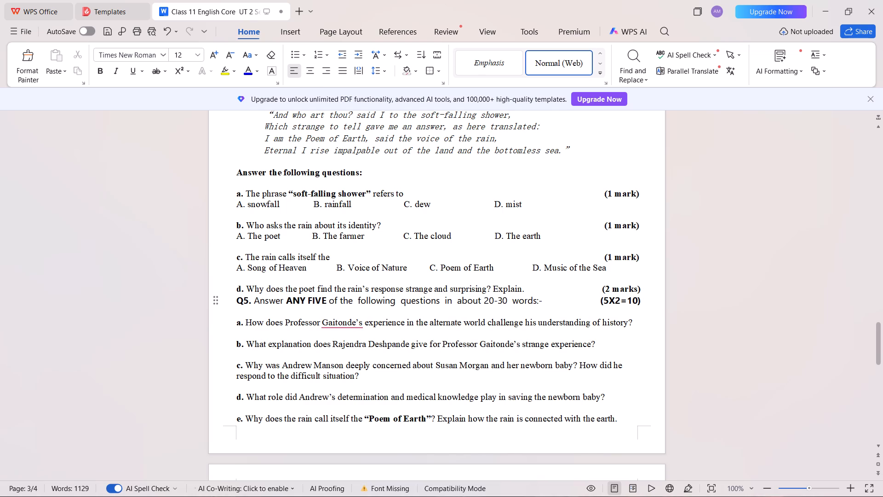
scroll(458, 354, "up", 6)
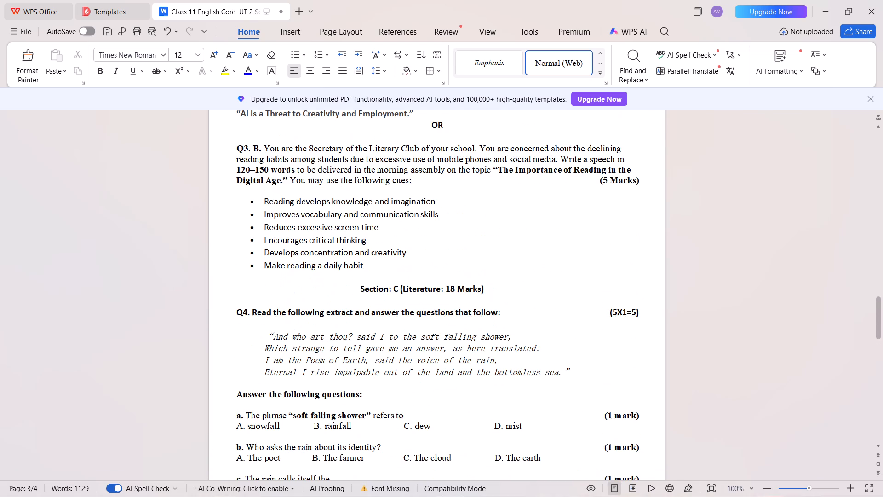
scroll(345, 305, "up", 3)
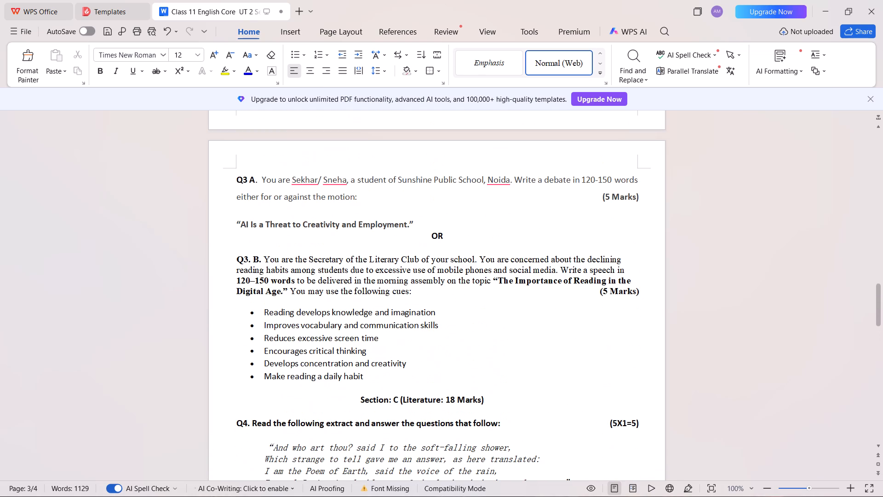
scroll(253, 321, "up", 3)
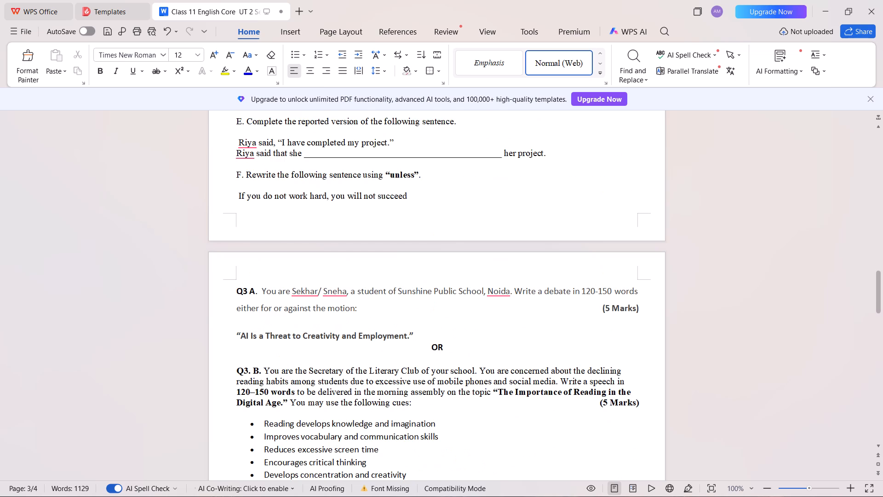
left_click(231, 332)
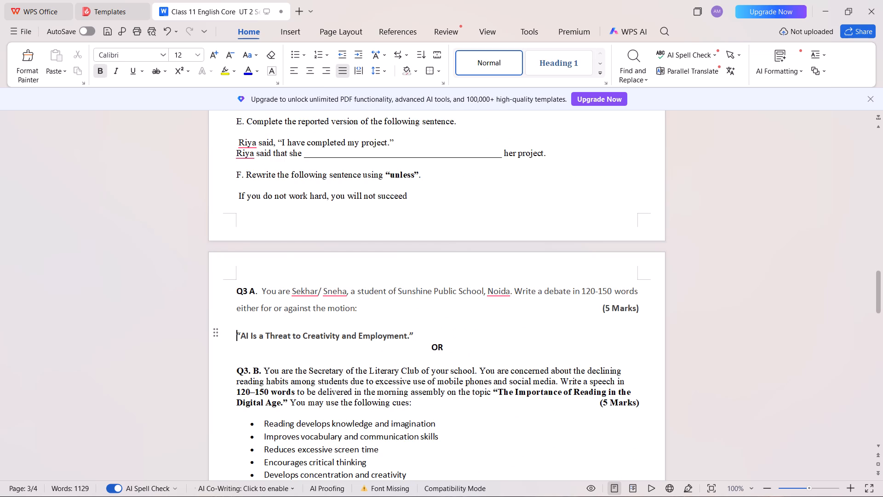
key("BackSpace")
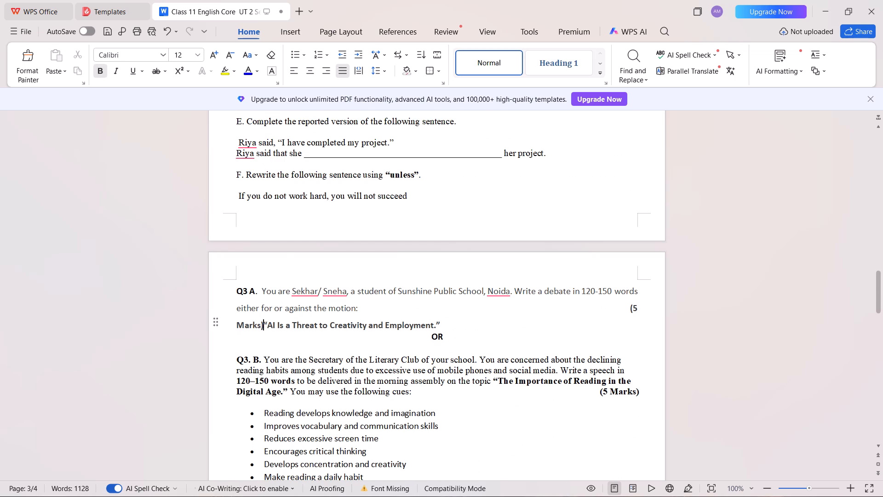
Trim the spaces before Q3 A's (5 Marks) allocation so it stays together on the "either for or against the motion:" line.
left_click(608, 307)
key("BackSpace")
key("BackSpace")
key("BackSpace")
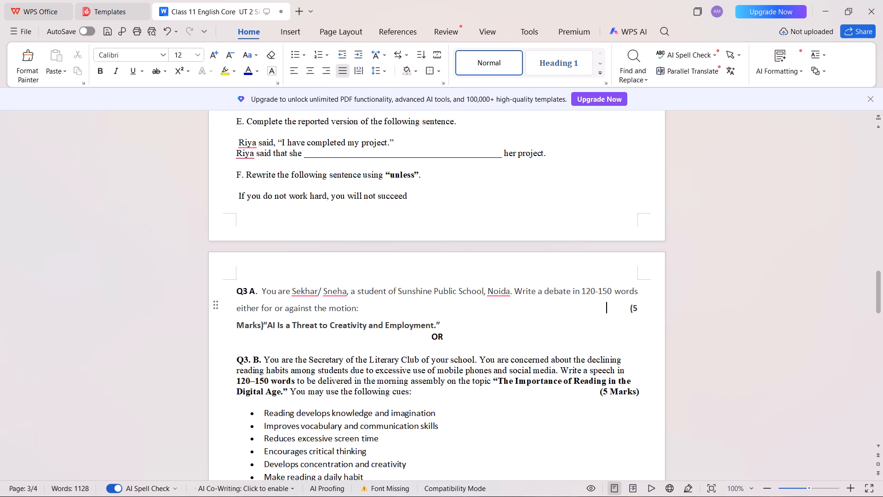
key("BackSpace")
key("BackSpace")
key("BackSpace")
key("BackSpace")
key("BackSpace")
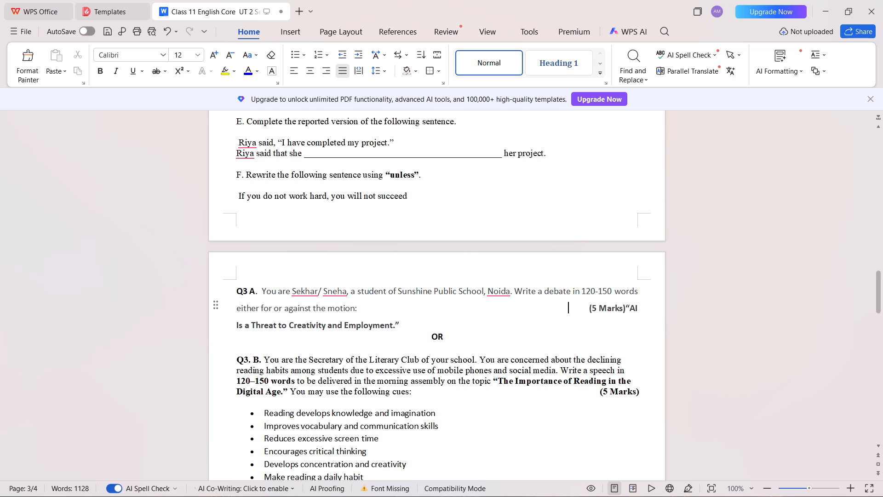
key("space")
key("space")
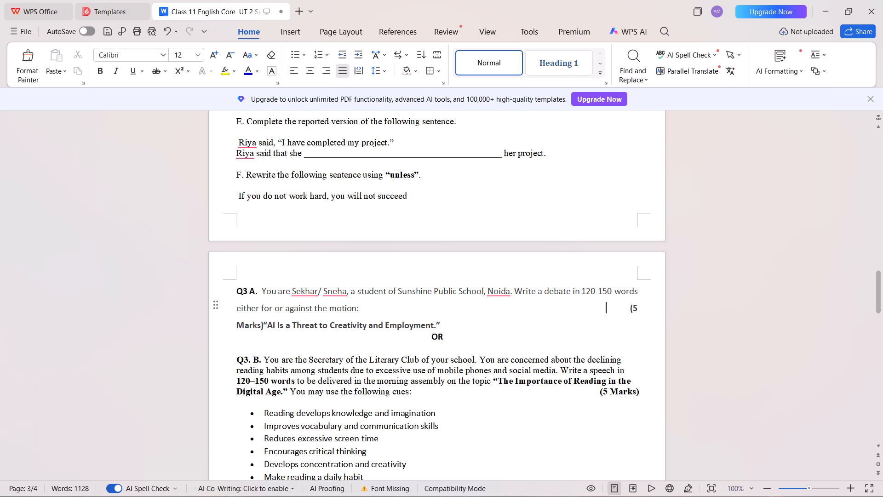
key("BackSpace")
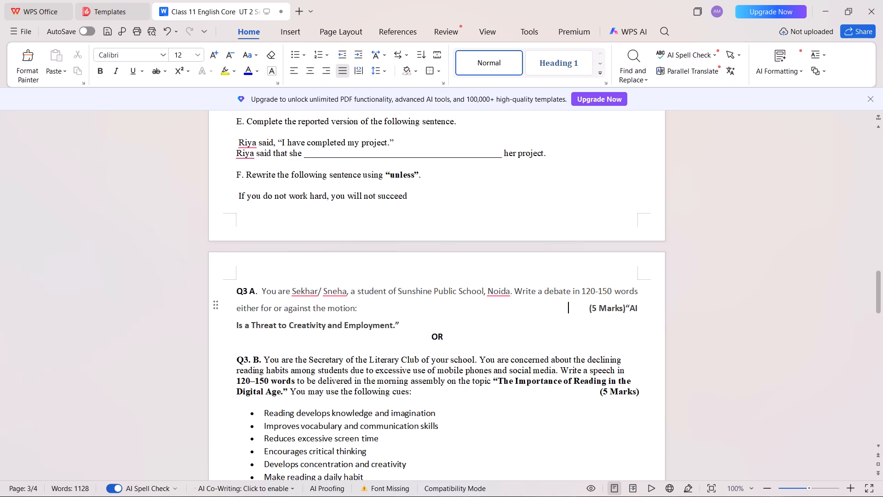
left_click(623, 305)
key("space")
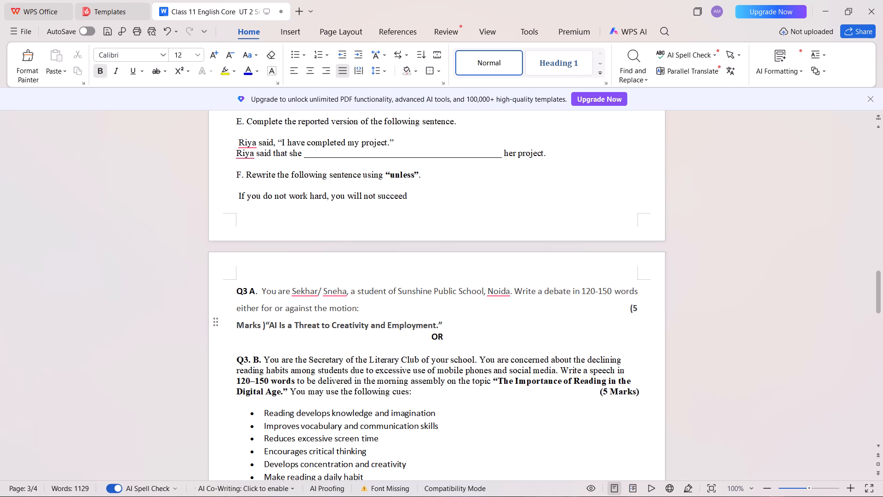
left_click(571, 310)
key("BackSpace")
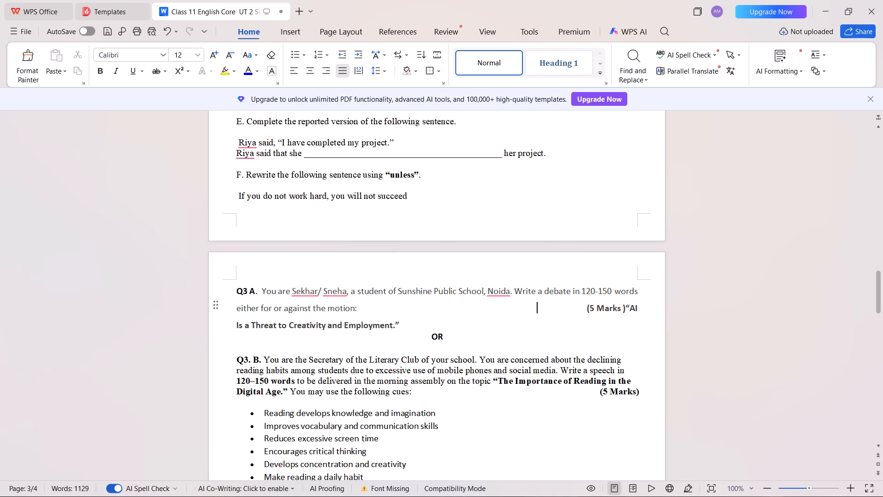
key("BackSpace")
key("BackSpace")
Insert spaces after Q3 A's mark allocation to push the debate motion onto its own line.
left_click(624, 308)
key("space")
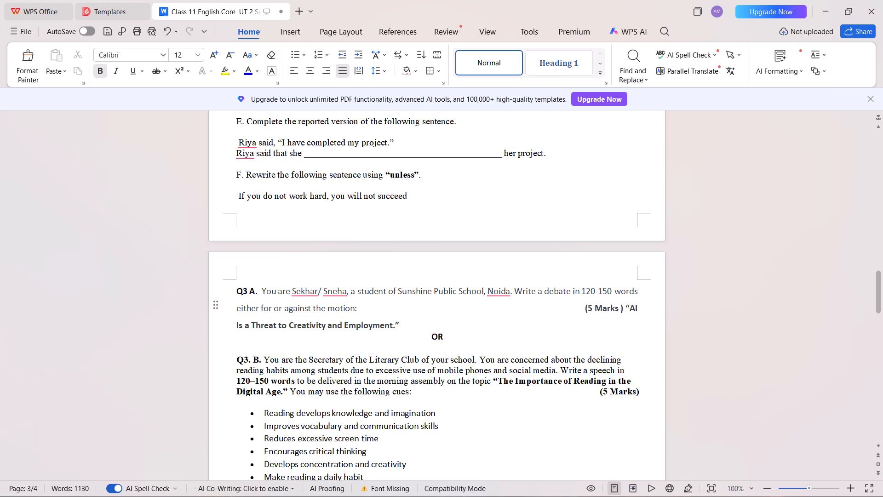
key("space")
key("space")
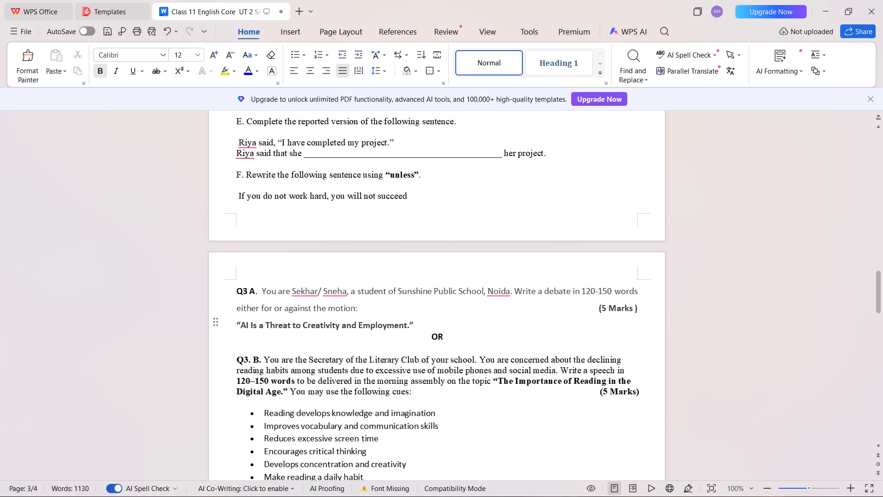
Remove the extra blank space between Q5's item f and the Q6 "Answer ANY ONE" heading.
scroll(554, 366, "down", 20)
scroll(554, 366, "down", 7)
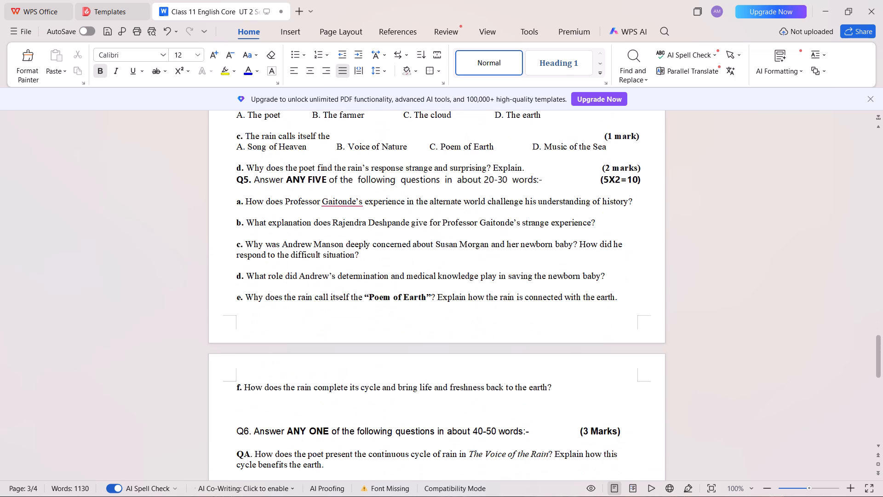
scroll(554, 366, "down", 6)
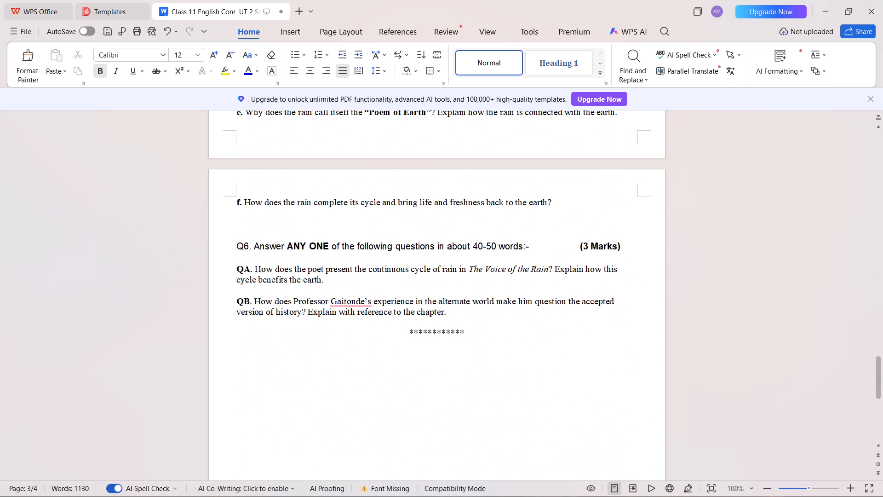
scroll(554, 366, "up", 3)
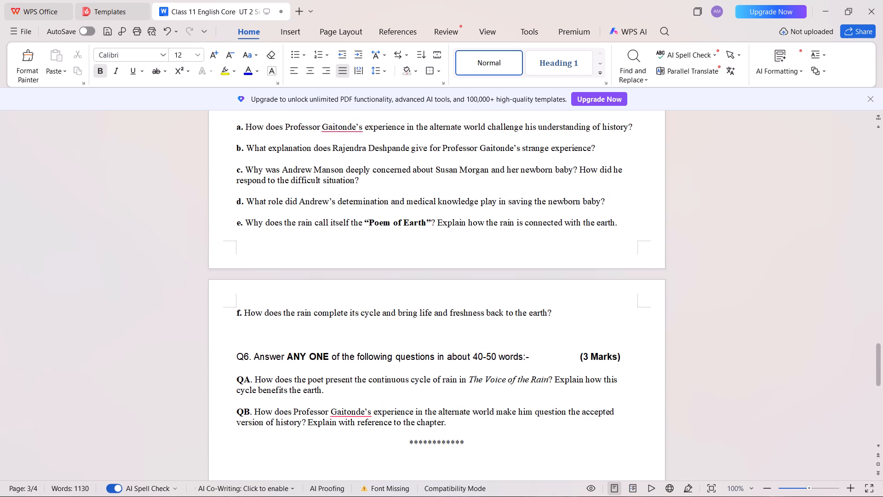
left_click(233, 353)
key("BackSpace")
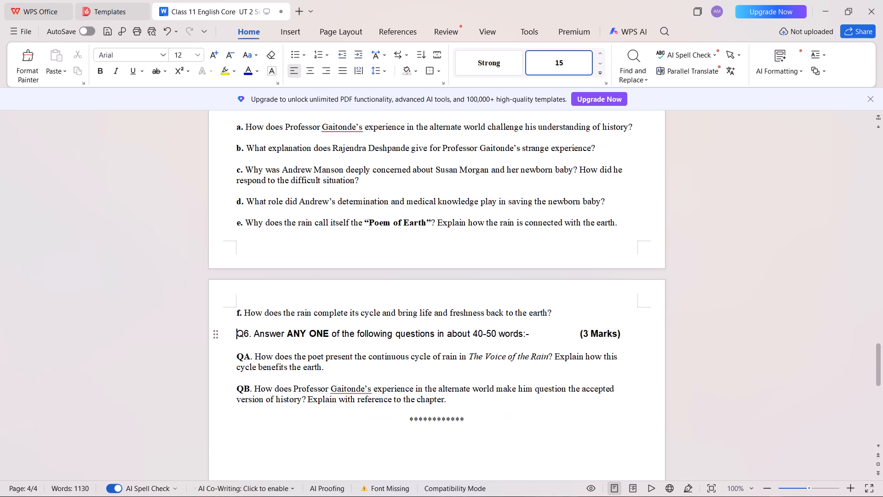
Close the gap between Q4's poem extract and "Answer the following questions:", using spaces to keep that heading on its own line.
scroll(233, 353, "up", 7)
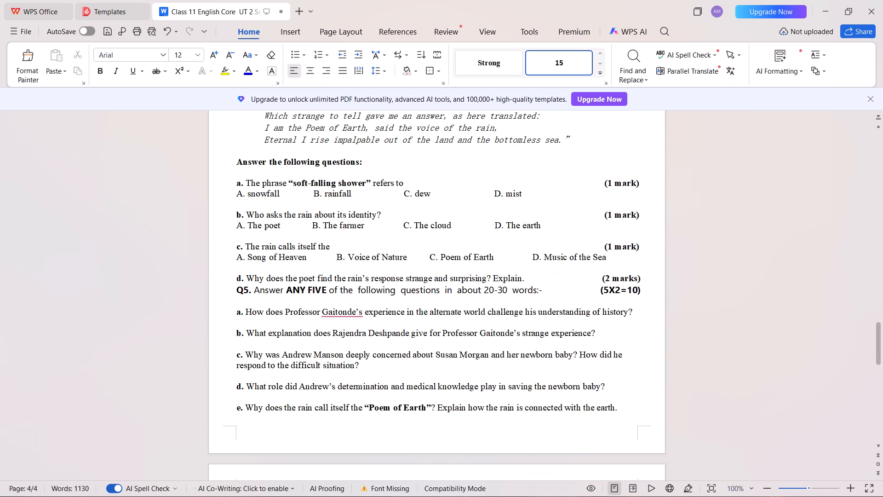
scroll(233, 353, "up", 5)
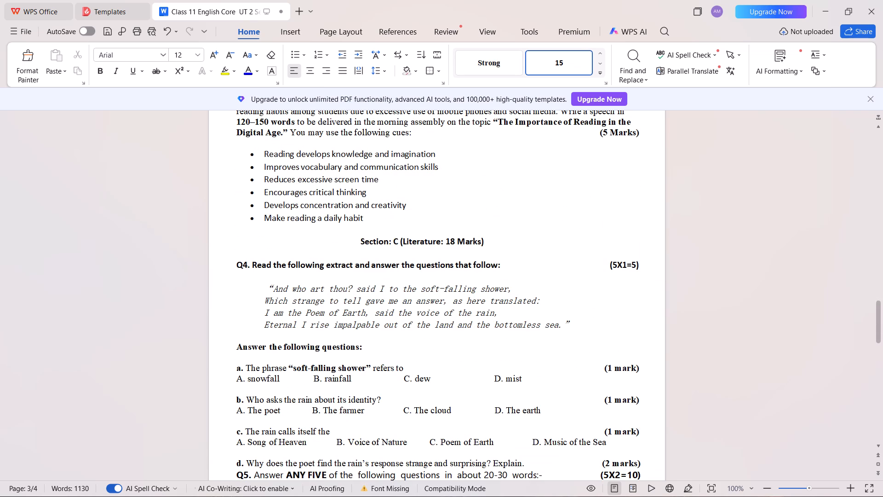
left_click(235, 347)
key("BackSpace")
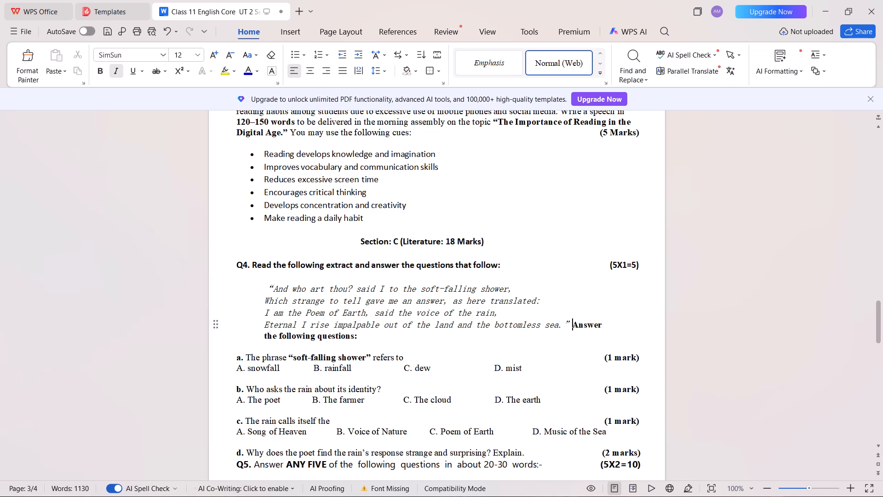
key("space")
key("space")
key("space")
key("space")
key("space")
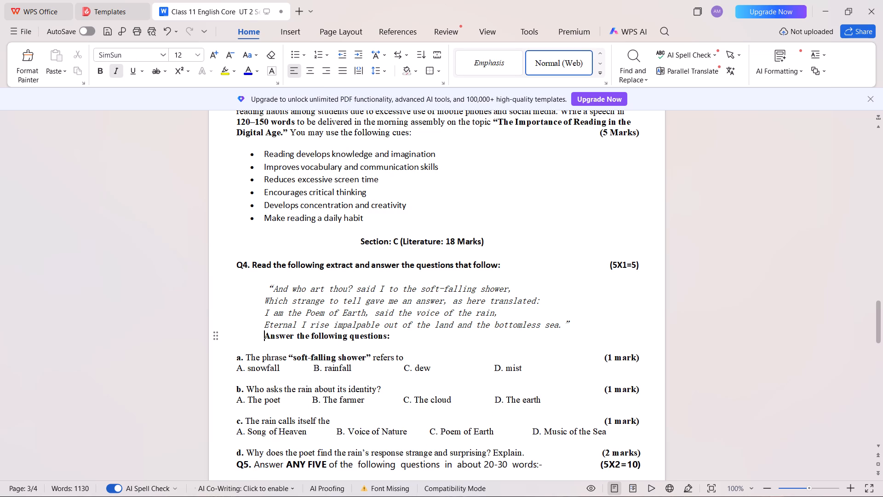
Trim the surplus spaces between Q4's poem extract and the "Answer the following questions:" heading.
key("BackSpace")
key("BackSpace")
key("BackSpace")
key("BackSpace")
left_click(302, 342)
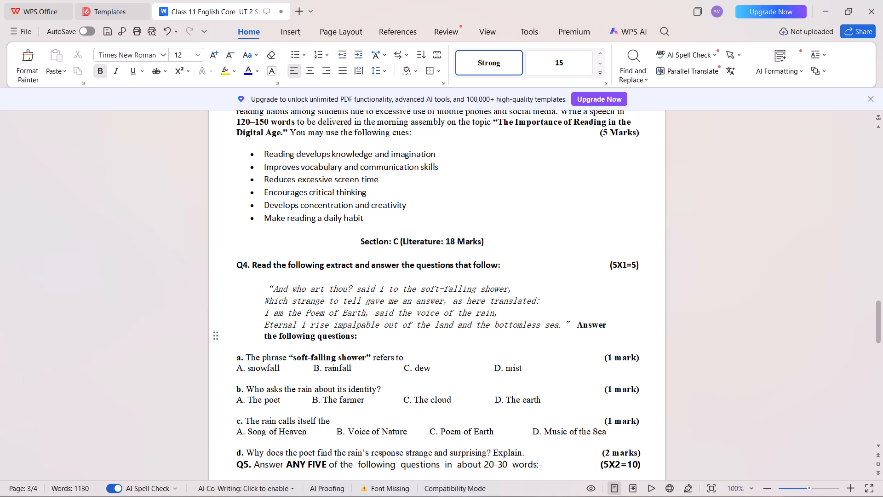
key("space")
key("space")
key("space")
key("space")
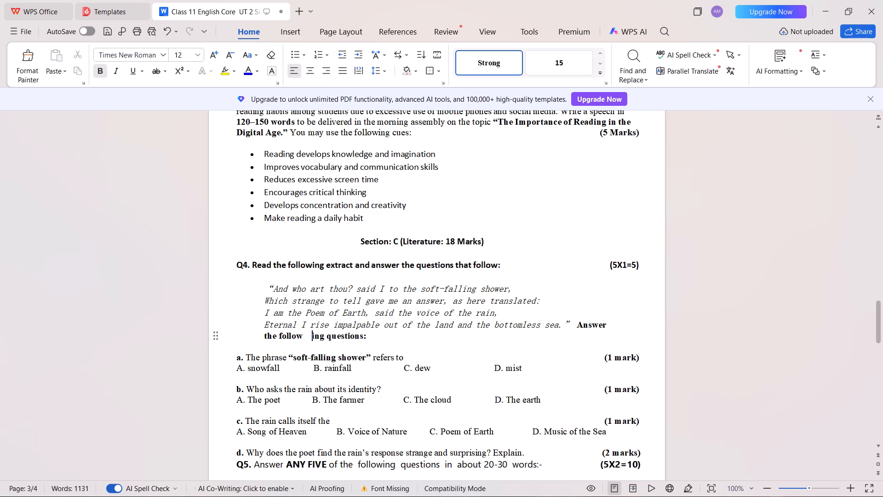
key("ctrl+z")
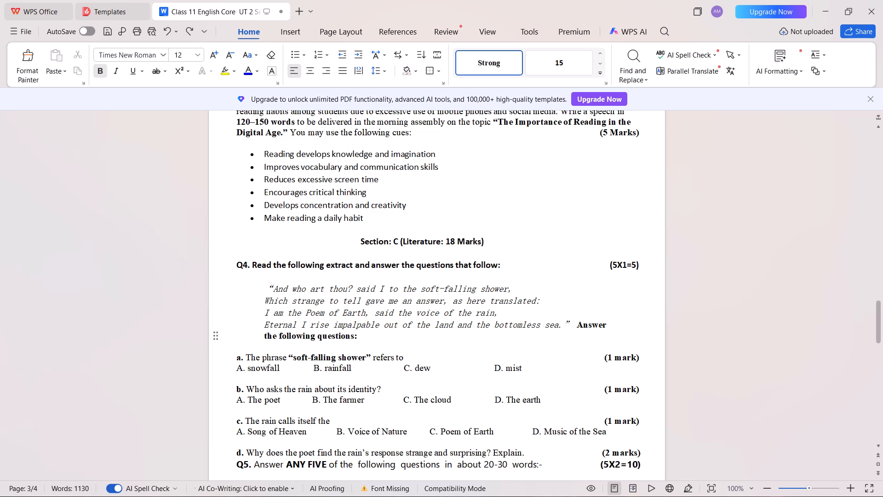
Insert a space after Q4's poem extract to put "Answer the following questions:" on its own line.
left_click(576, 323)
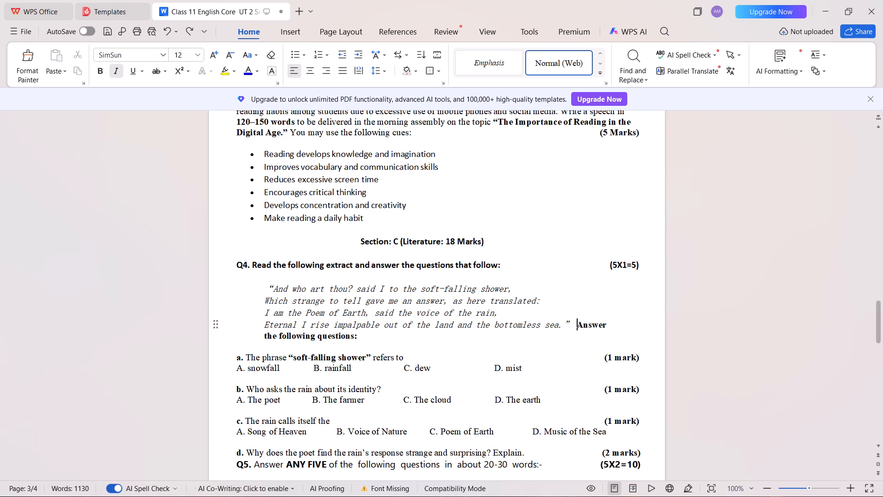
key("space")
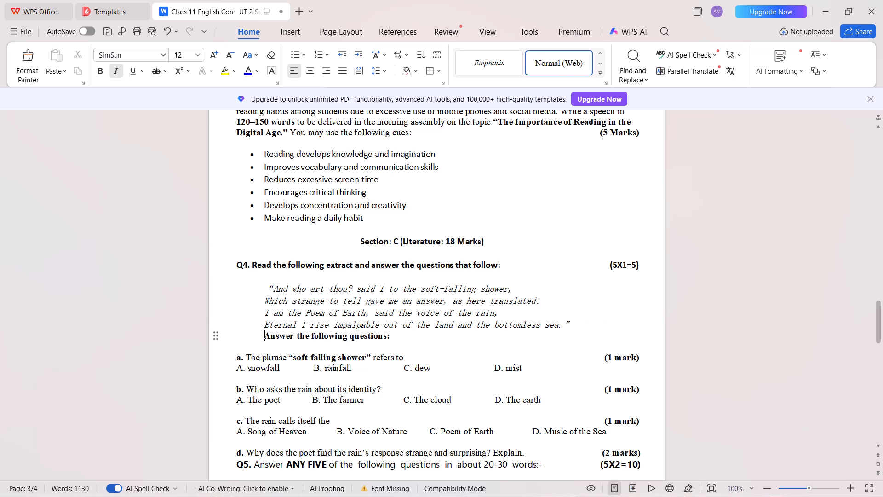
Review the layout of the paper from the Q6 heading back up to the school title block.
scroll(576, 323, "down", 7)
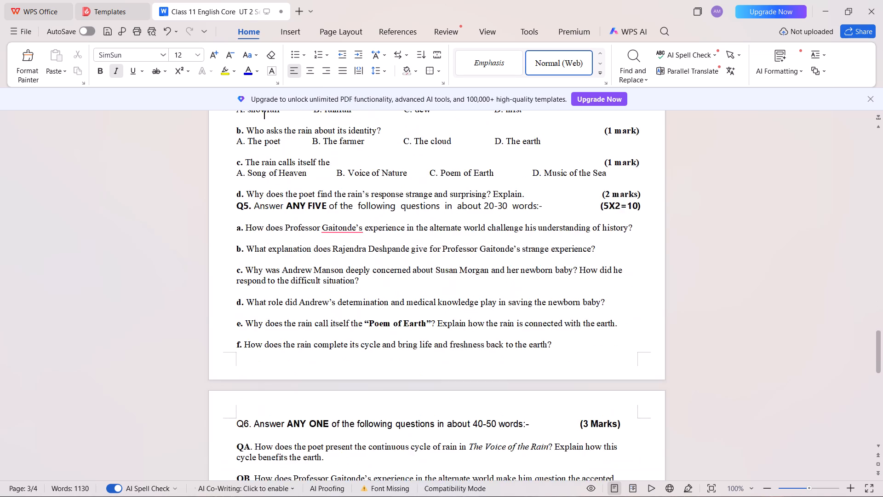
scroll(574, 326, "down", 6)
scroll(574, 326, "up", 11)
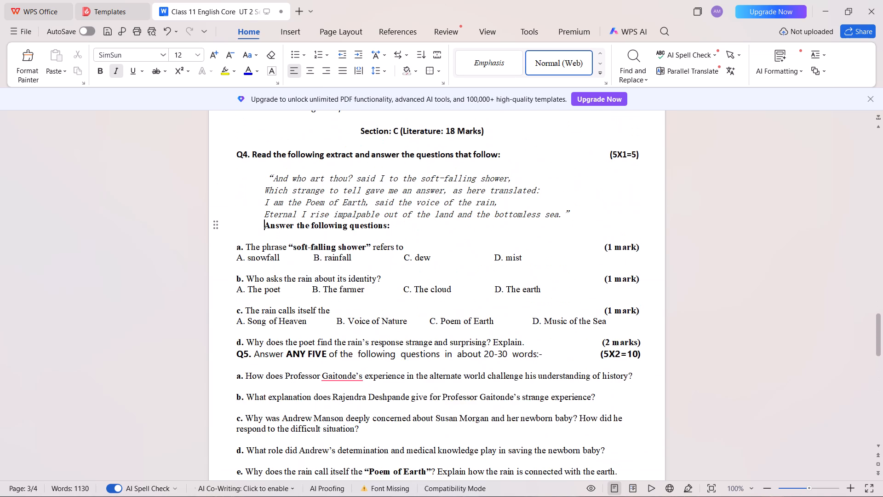
scroll(574, 326, "up", 5)
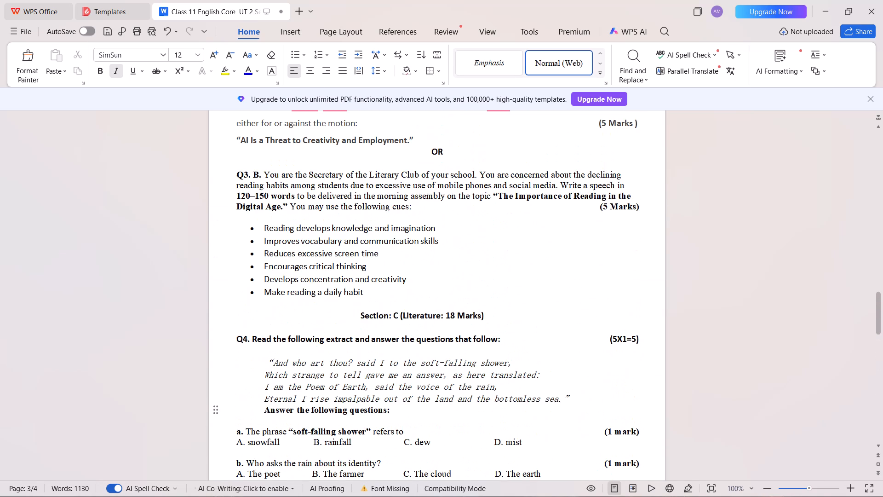
scroll(559, 326, "up", 4)
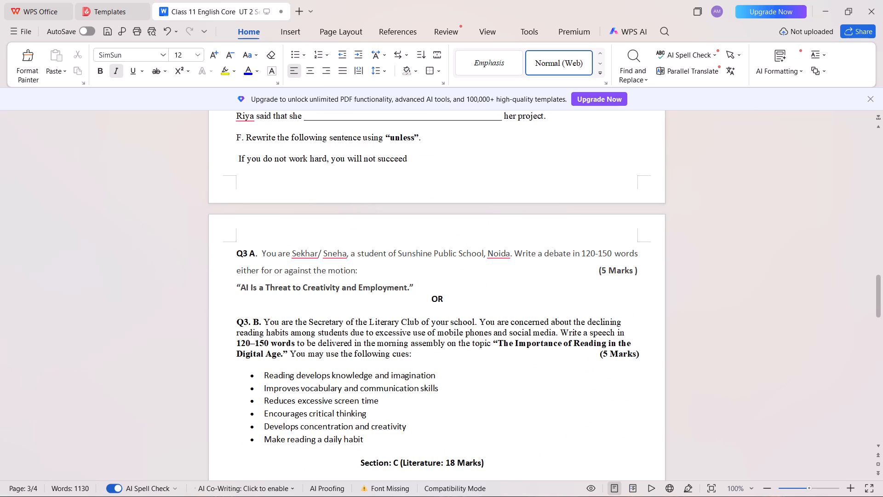
scroll(528, 329, "up", 19)
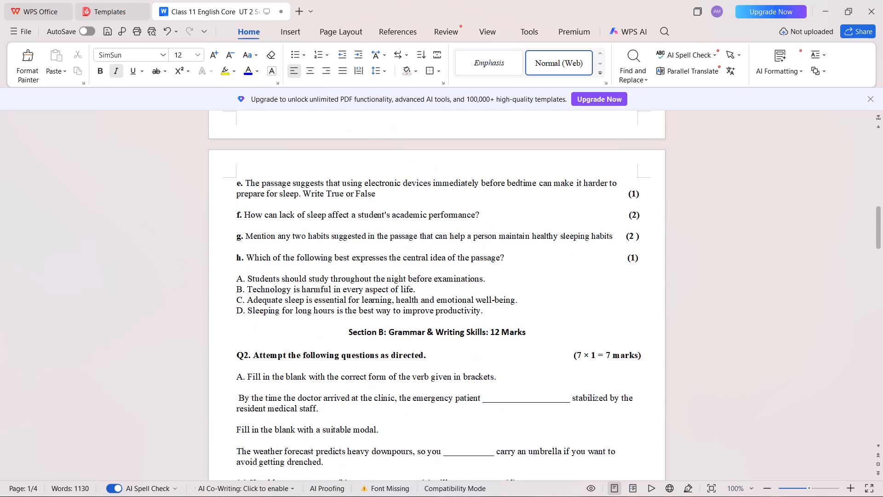
scroll(528, 329, "up", 7)
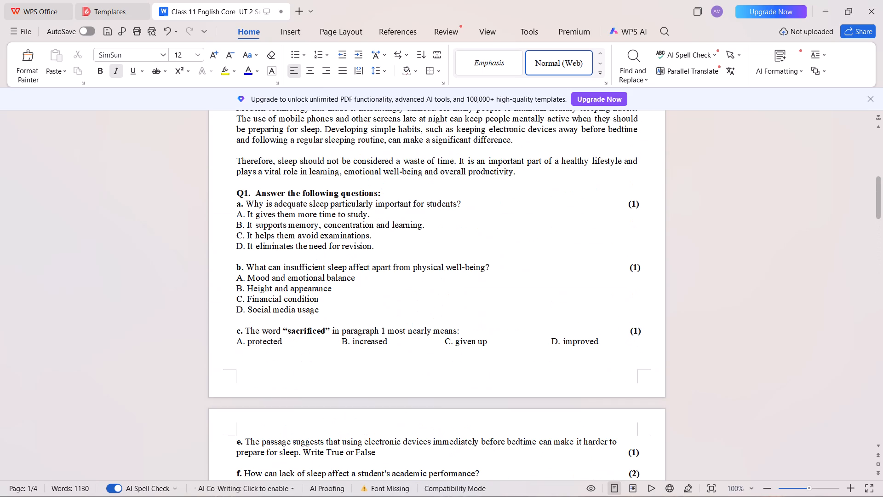
scroll(528, 329, "up", 10)
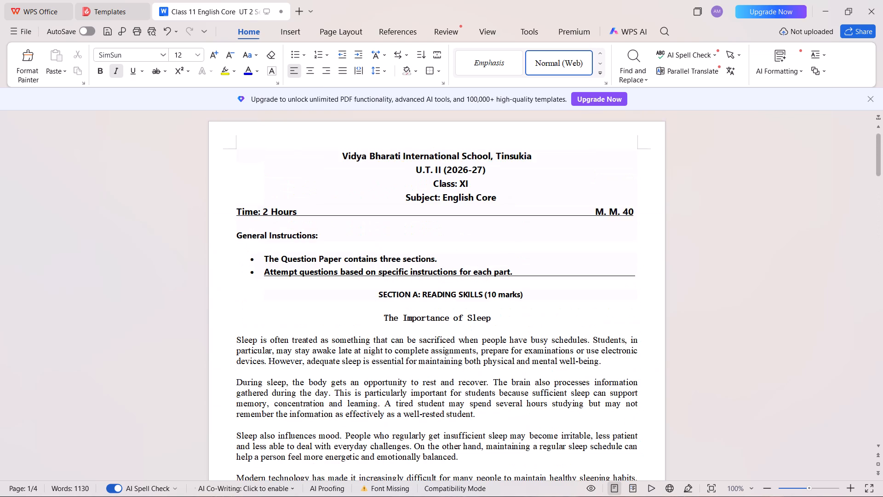
Close the gap between the "Time: 2 Hours" line and "General Instructions:", adjusting spaces around "M. M. 40" to keep the heading on its own line.
left_click(232, 233)
key("BackSpace")
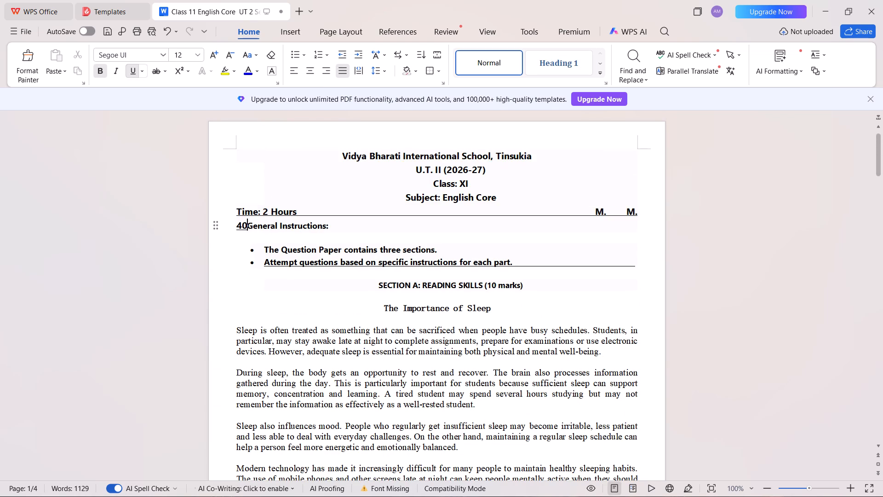
left_click(587, 211)
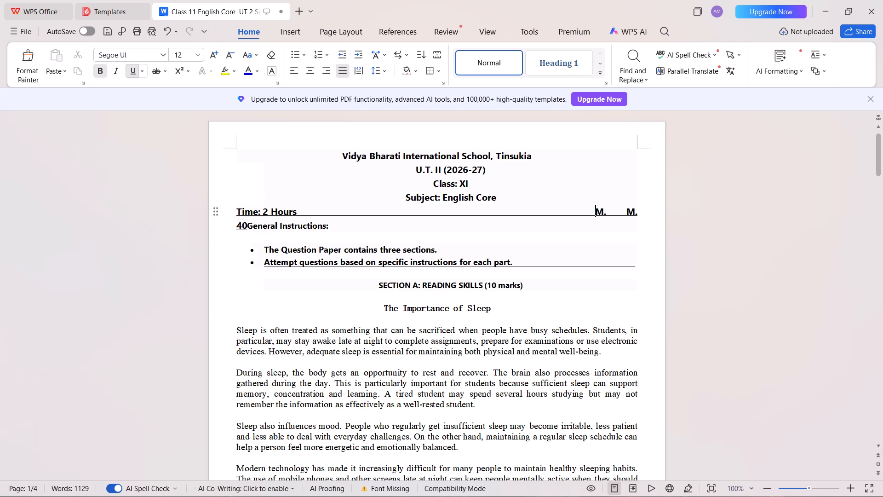
key("BackSpace")
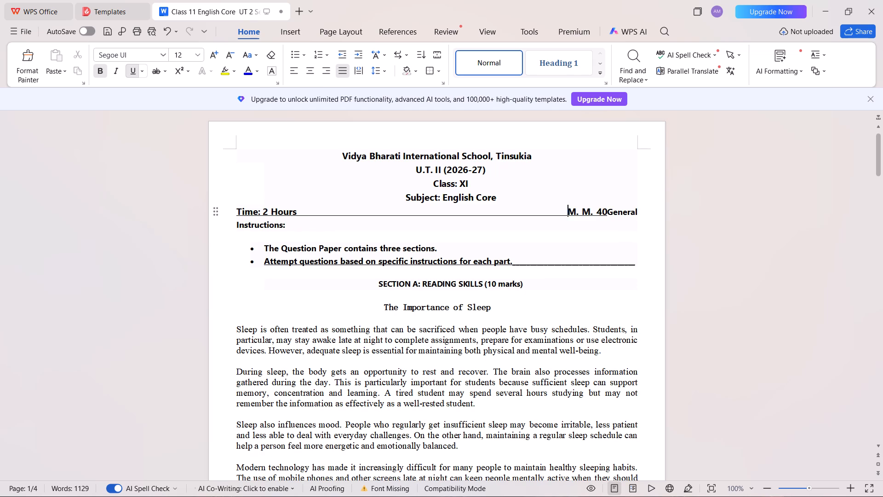
left_click(608, 210)
key("space")
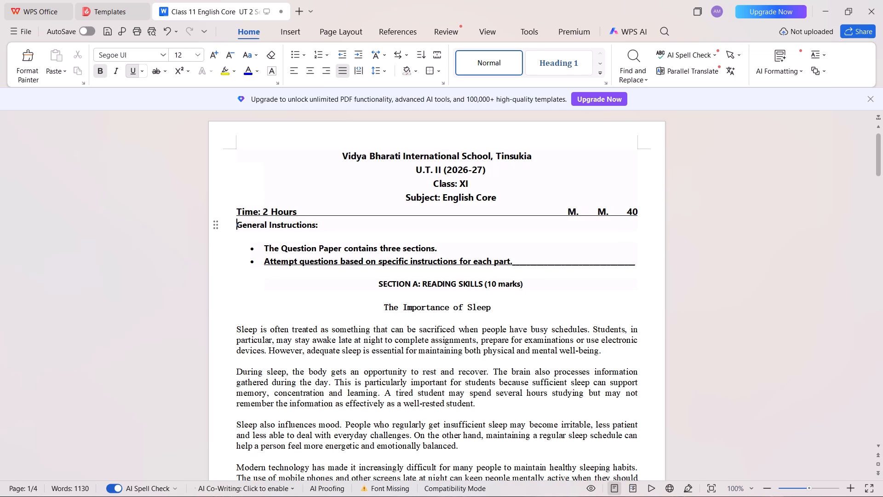
Trim the underlined spaces between "Time: 2 Hours" and "M. M. 40" in the paper's header.
left_click(565, 206)
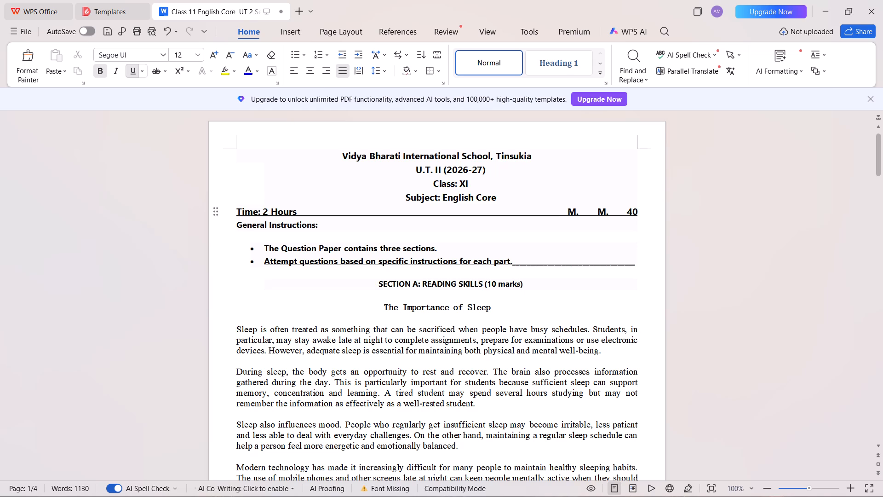
key("BackSpace")
key("BackSpace")
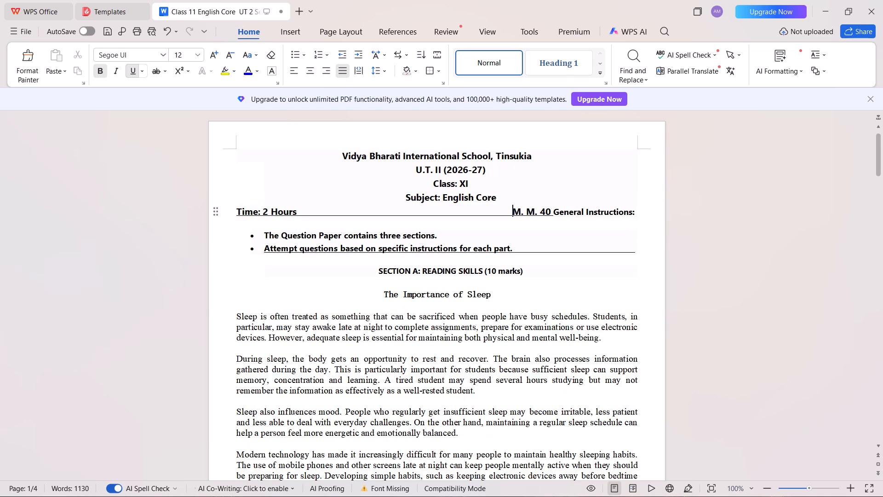
Insert spaces after "M. M. 40" to push the whole "General Instructions:" heading onto its own line.
left_click(551, 211)
left_click(551, 211)
key("space")
key("space")
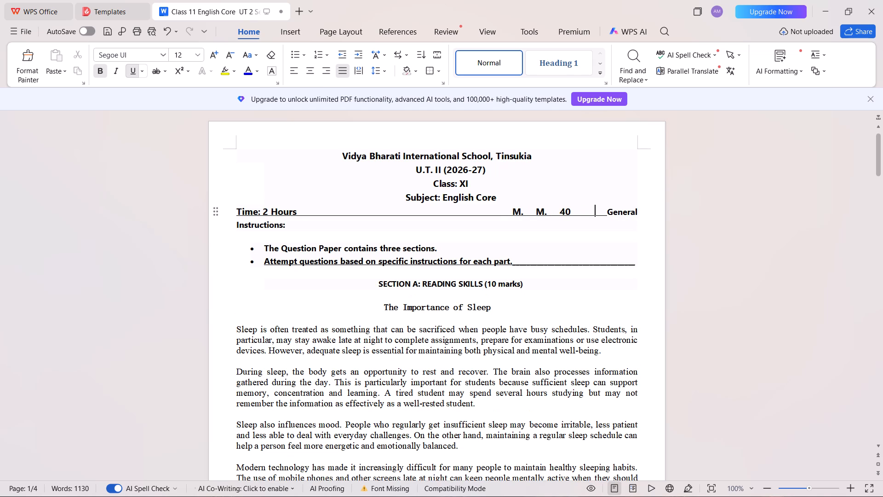
key("space")
key("space")
key("space")
key("space")
key("space")
key("space")
key("space")
key("space")
key("space")
key("space")
key("space")
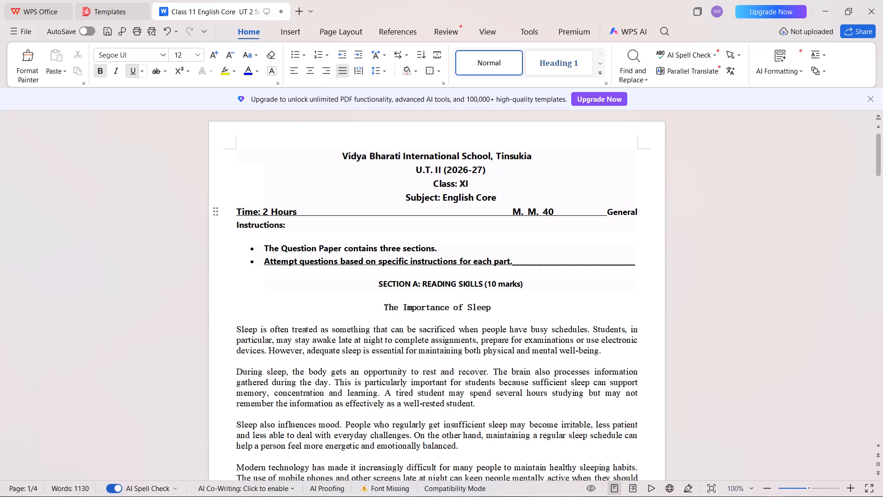
key("space")
key("space")
key("space")
key("space")
key("space")
key("space")
key("space")
key("space")
key("space")
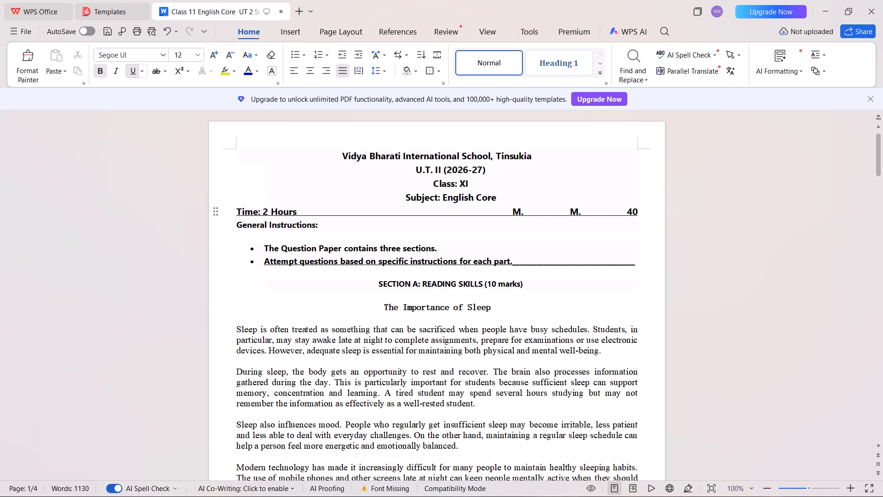
Pad the space before "M. M. 40" until its parts sit close together at the right margin of the time line.
left_click(499, 209)
key("space")
key("space")
key("space")
key("space")
key("space")
key("space")
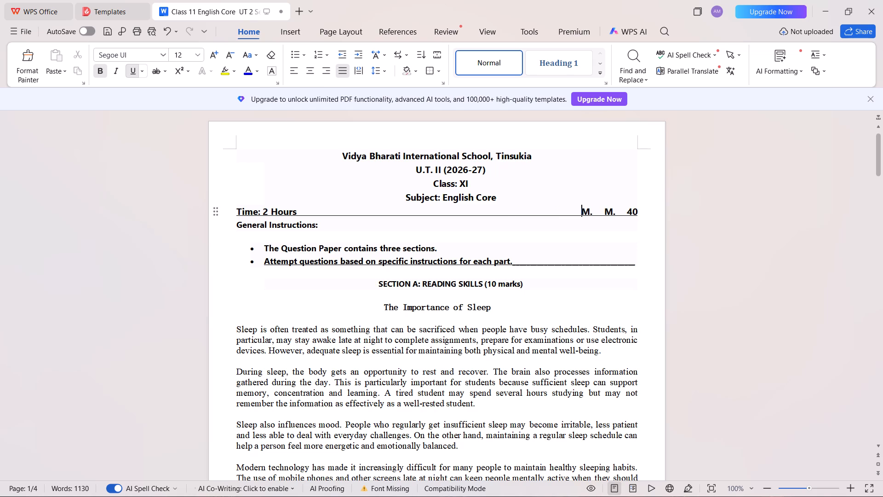
key("space")
key("space")
key("space")
key("space")
key("space")
key("space")
key("space")
key("space")
key("space")
key("space")
key("space")
key("space")
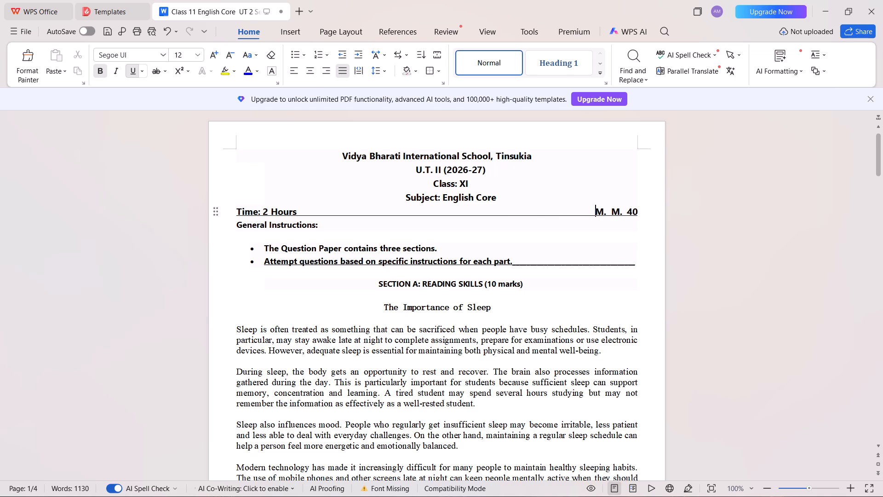
key("space")
key("space")
key("space")
key("space")
key("space")
key("space")
Review the whole paper from the header through Q6 to check its layout and spacing.
scroll(481, 236, "down", 12)
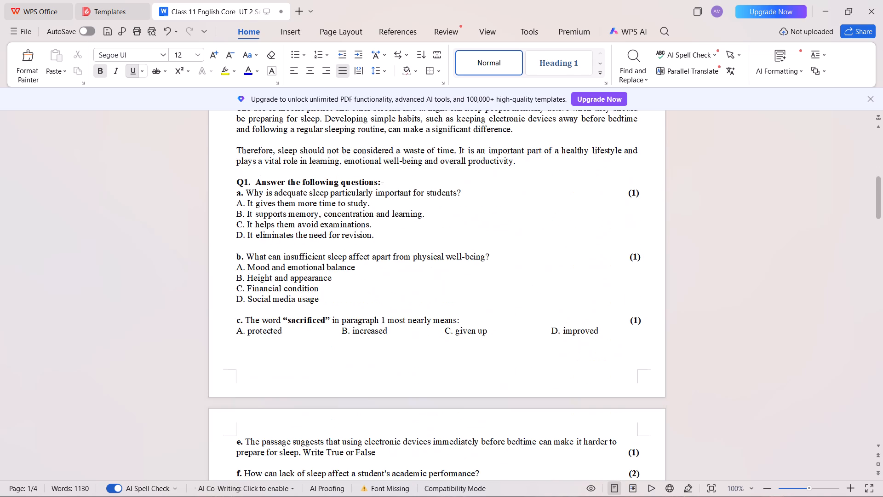
scroll(481, 236, "down", 4)
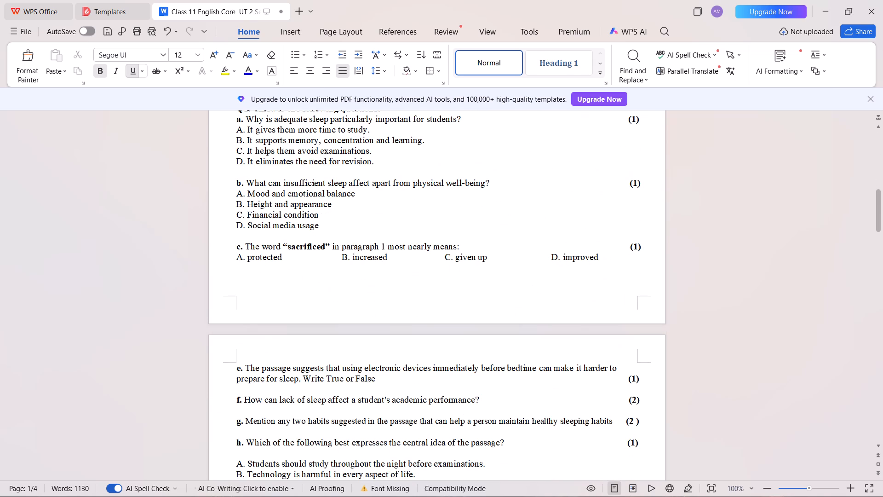
scroll(481, 236, "down", 12)
scroll(481, 236, "down", 16)
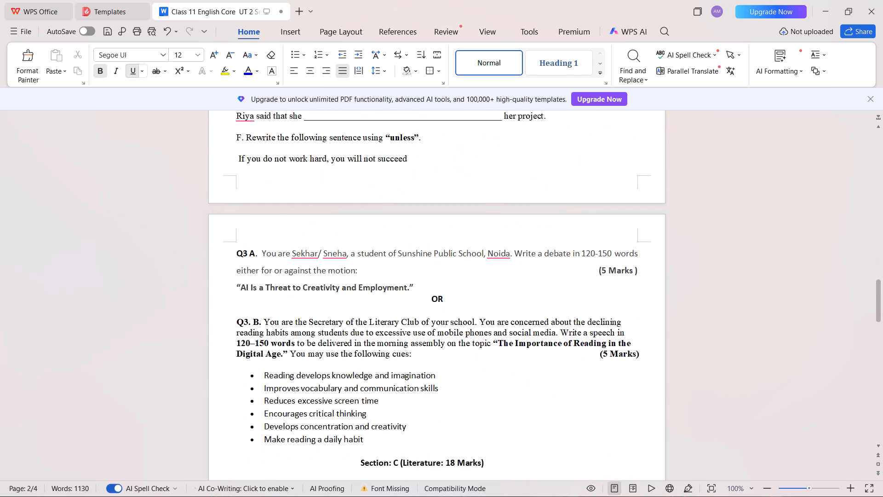
scroll(481, 236, "down", 17)
scroll(481, 236, "down", 5)
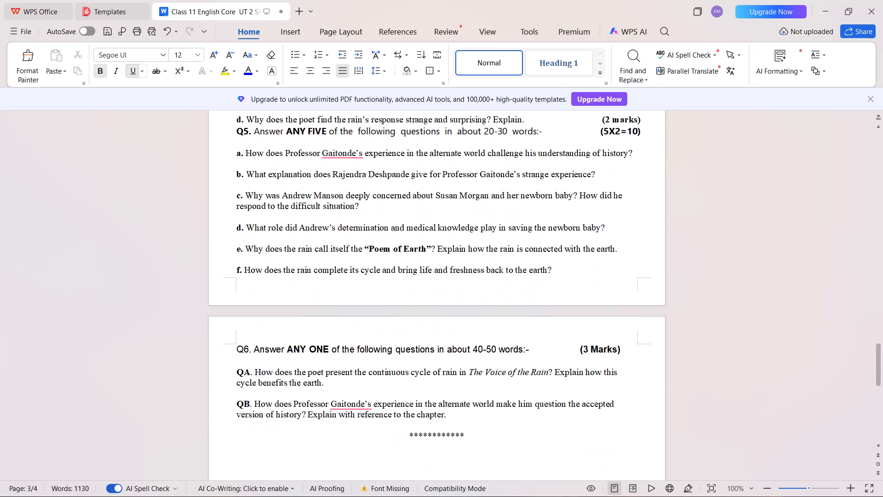
scroll(481, 236, "up", 16)
scroll(481, 236, "up", 20)
scroll(481, 236, "up", 5)
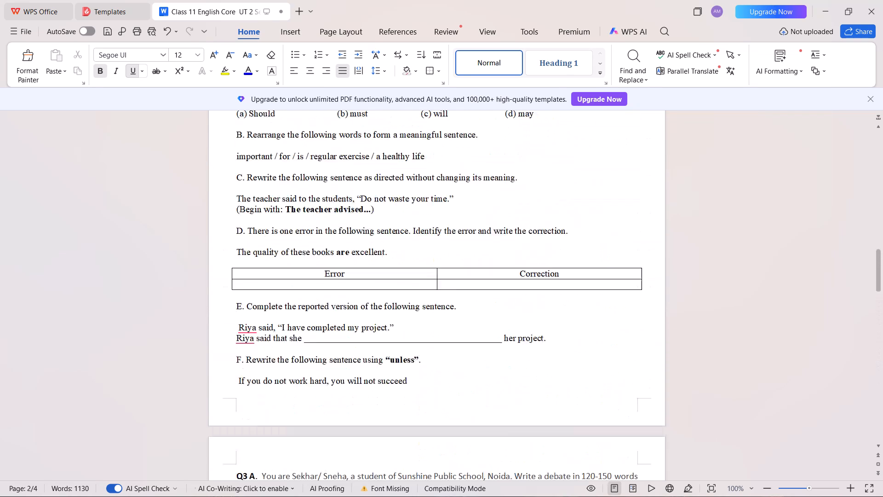
scroll(481, 236, "up", 13)
scroll(481, 236, "up", 20)
scroll(481, 236, "up", 15)
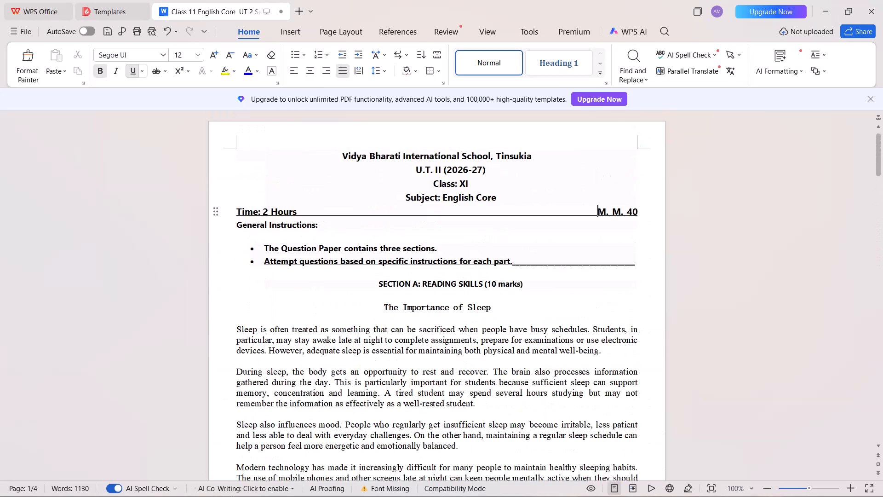
scroll(481, 236, "up", 9)
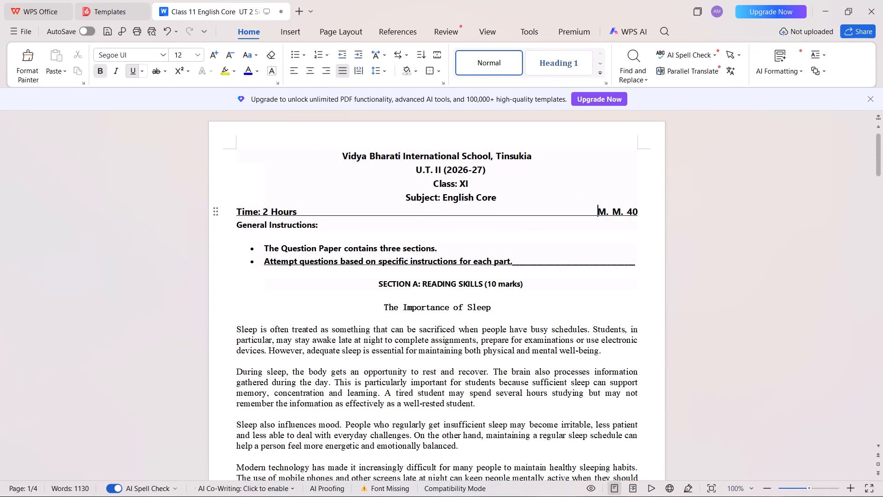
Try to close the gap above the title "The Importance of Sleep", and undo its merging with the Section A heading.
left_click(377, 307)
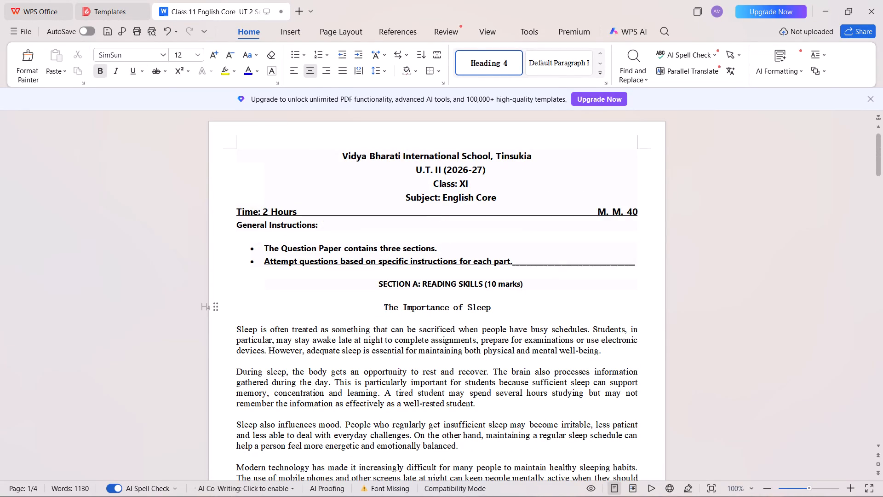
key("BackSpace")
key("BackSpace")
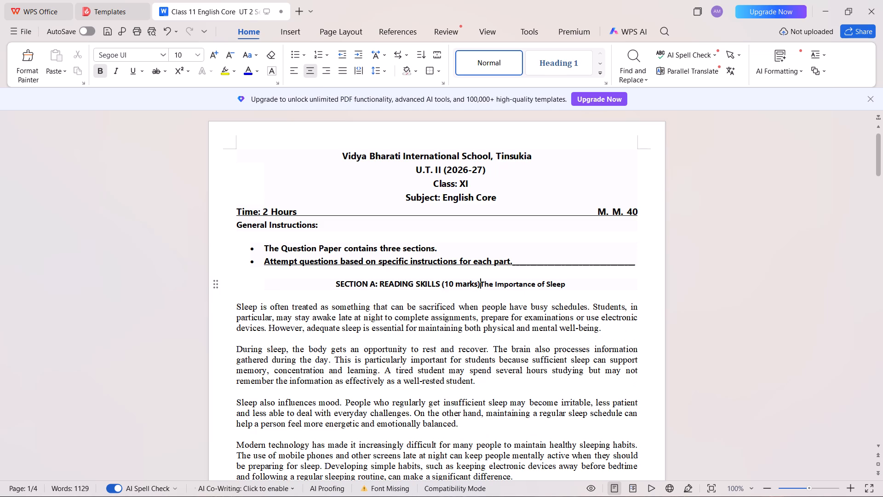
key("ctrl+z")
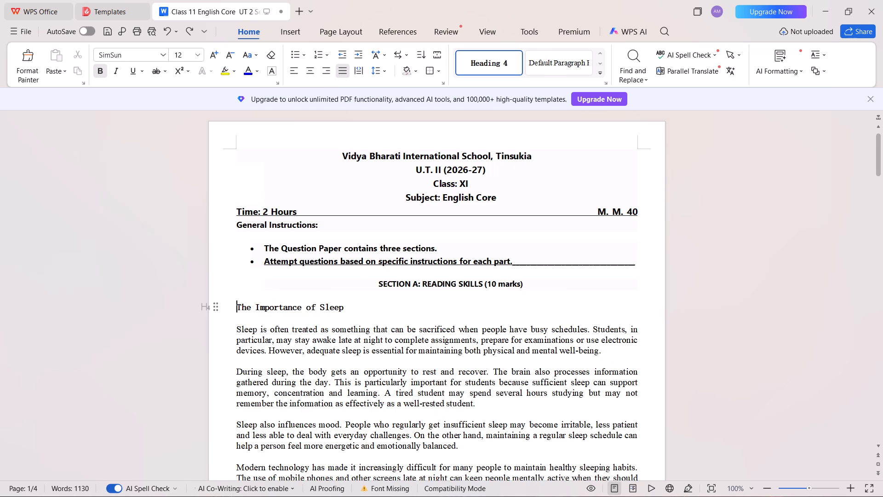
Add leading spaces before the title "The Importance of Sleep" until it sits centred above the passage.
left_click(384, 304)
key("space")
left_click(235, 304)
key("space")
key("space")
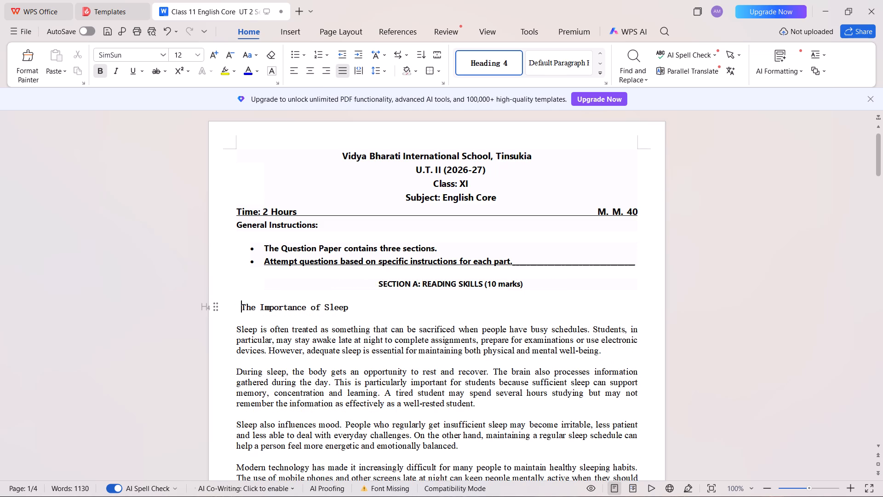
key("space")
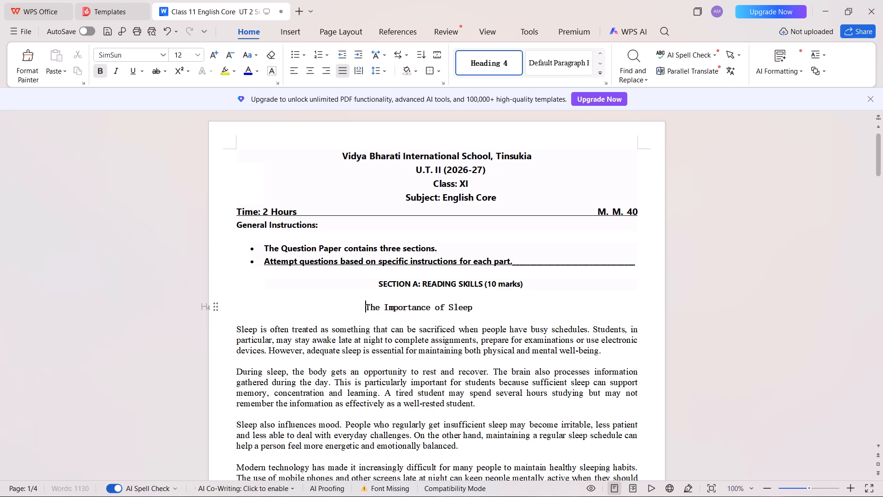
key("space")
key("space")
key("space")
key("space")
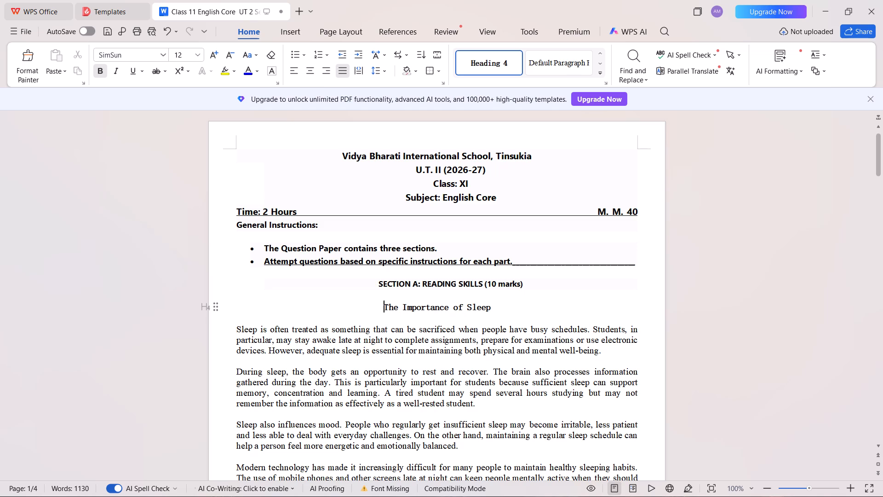
Join the "Q1. Answer the following questions:-" heading to the passage's last paragraph and insert spaces between them.
scroll(297, 362, "down", 5)
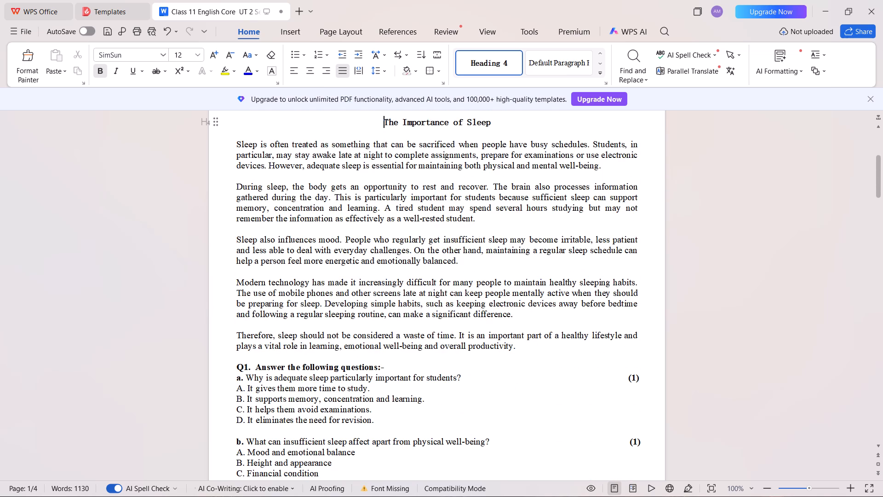
scroll(297, 362, "down", 3)
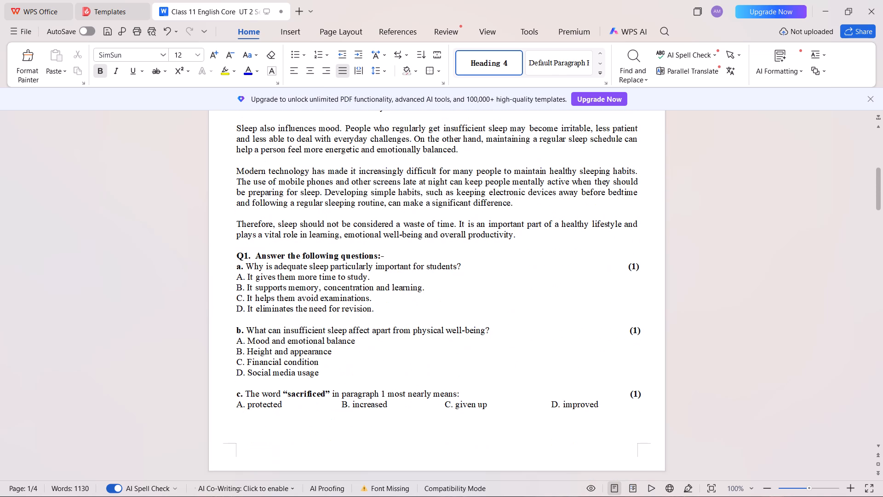
scroll(297, 362, "down", 4)
scroll(297, 362, "up", 5)
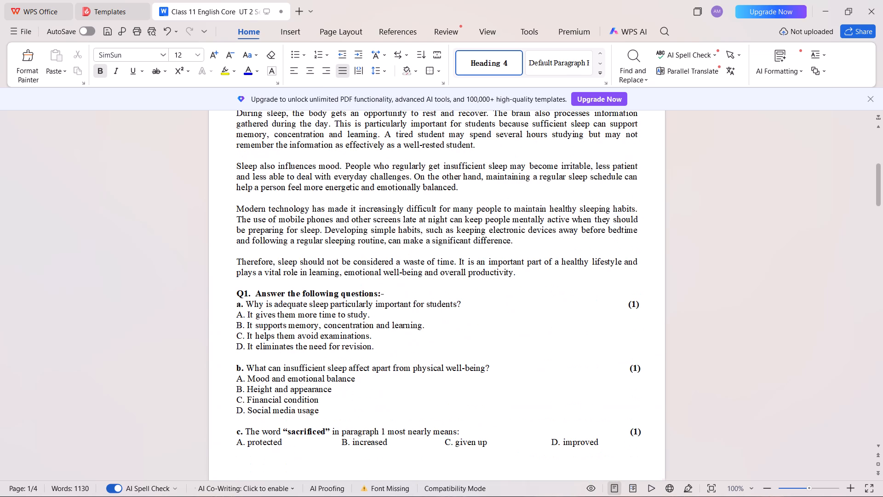
left_click(234, 295)
key("BackSpace")
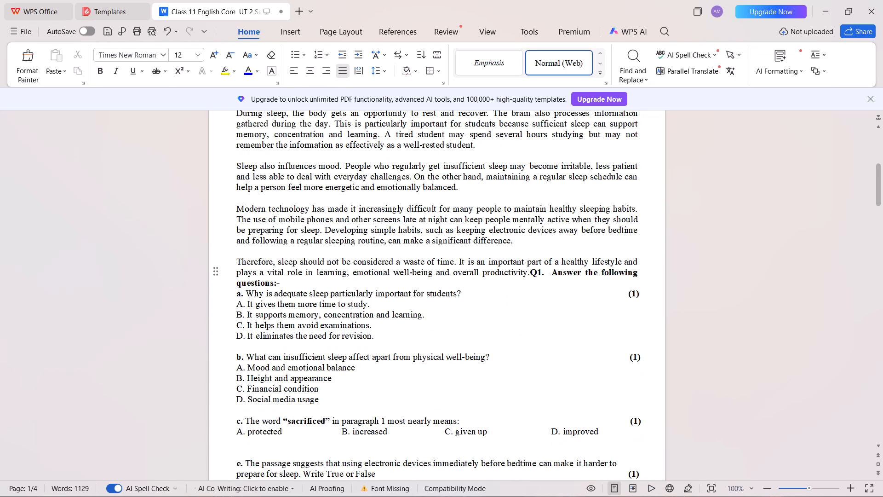
key("space")
key("space")
key("space")
key("space")
key("space")
key("space")
key("space")
key("space")
key("space")
key("space")
key("space")
key("space")
key("space")
key("space")
key("space")
key("space")
key("space")
key("space")
key("space")
key("space")
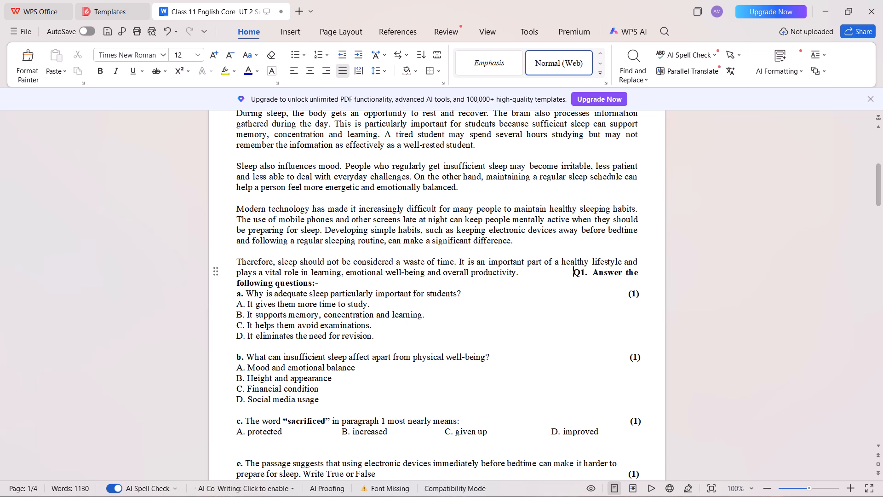
Left-align the passage's last paragraph, which begins "Therefore, sleep should not be considered".
left_click(295, 67)
Add more spaces after "overall productivity." until the whole Q1 heading moves onto its own line directly below the passage.
left_click(552, 274)
key("space")
key("space")
key("space")
key("space")
key("space")
key("space")
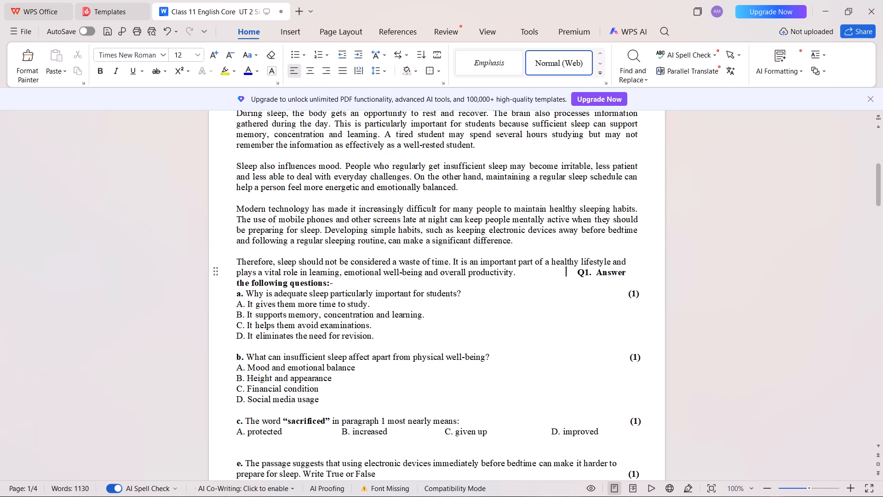
key("space")
key("space")
key("space")
key("space")
key("space")
key("space")
key("space")
key("space")
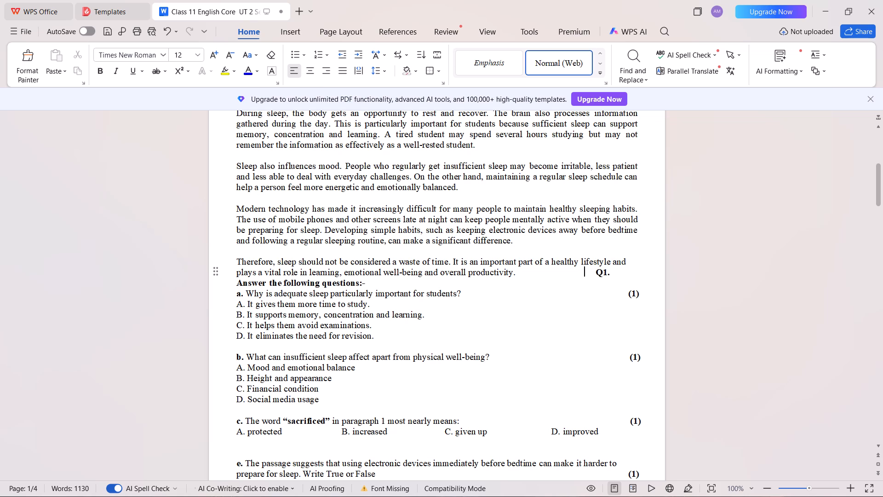
key("space")
key("space")
key("space")
key("space")
key("space")
key("space")
key("space")
key("space")
key("space")
key("space")
key("space")
key("space")
key("space")
key("space")
key("space")
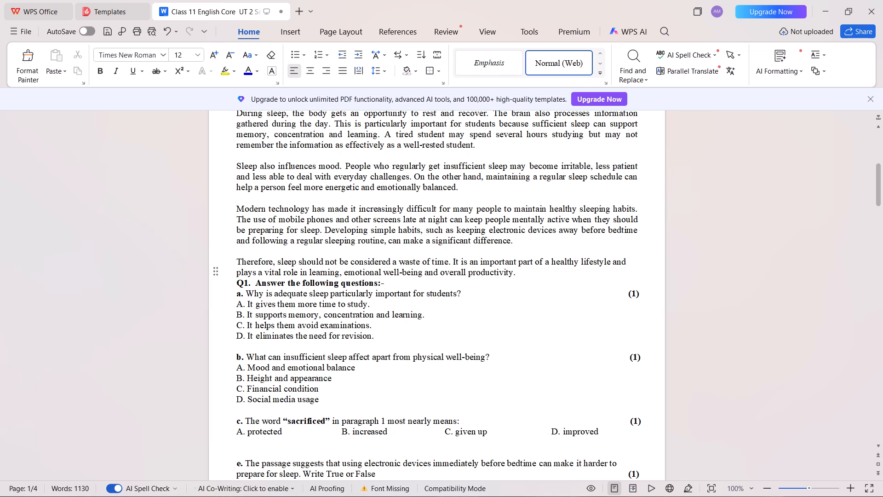
Close the gap above question b by joining it to option D "It eliminates the need for revision." and padding it onto its own line.
scroll(522, 293, "down", 5)
scroll(522, 293, "up", 2)
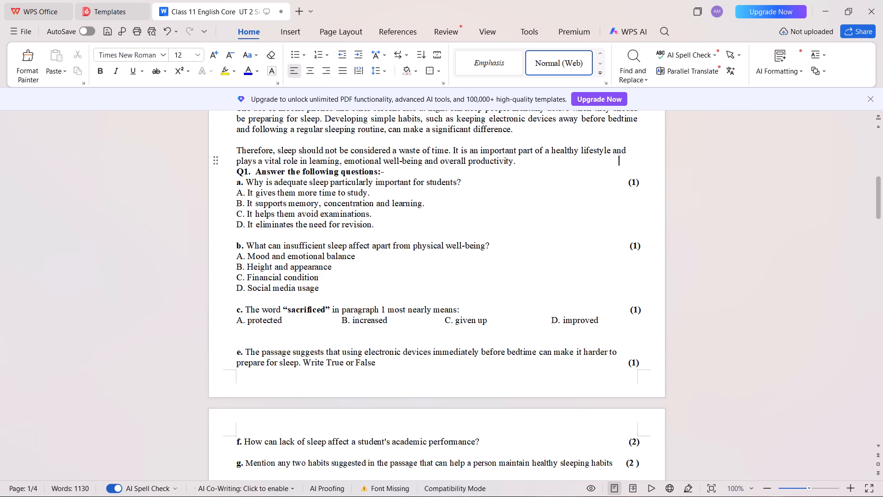
left_click(233, 245)
key("BackSpace")
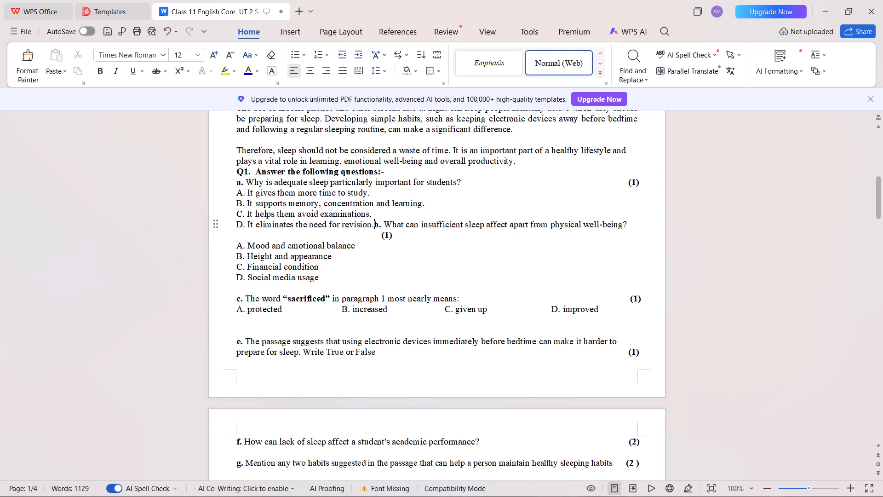
key("space")
key("space")
key("space")
key("space")
key("space")
key("space")
key("space")
key("space")
key("space")
key("space")
key("space")
key("space")
key("space")
key("space")
key("space")
key("space")
key("space")
key("space")
key("space")
key("space")
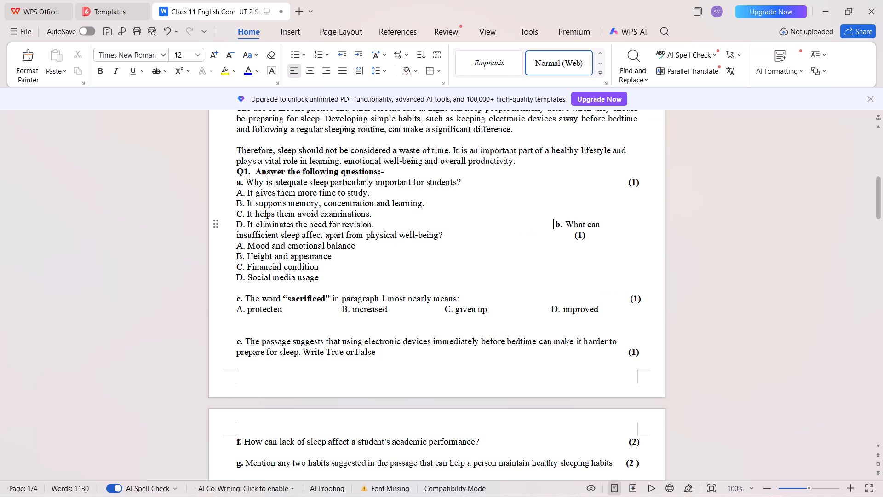
key("space")
key("space")
key("space")
key("space")
key("space")
key("space")
key("space")
key("space")
key("space")
key("space")
key("space")
key("space")
key("space")
key("space")
key("space")
key("space")
key("space")
key("space")
key("space")
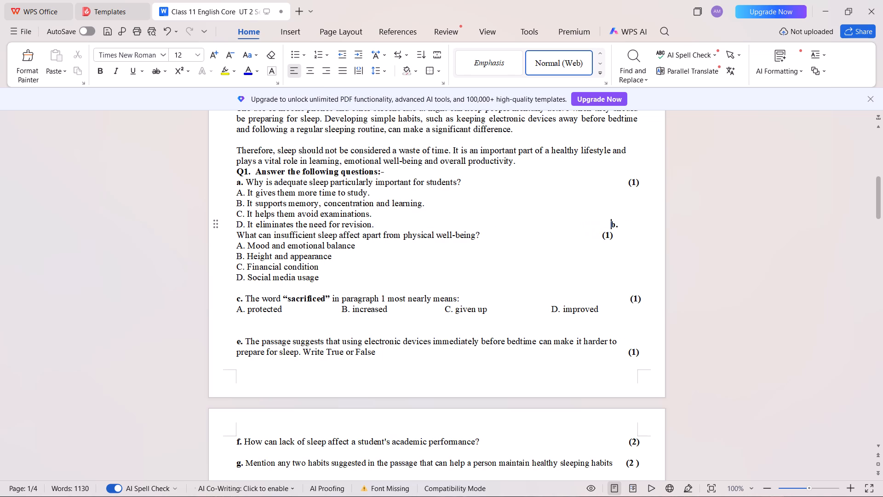
key("space")
key("space")
key("space")
key("space")
key("space")
key("space")
key("space")
key("space")
key("space")
key("space")
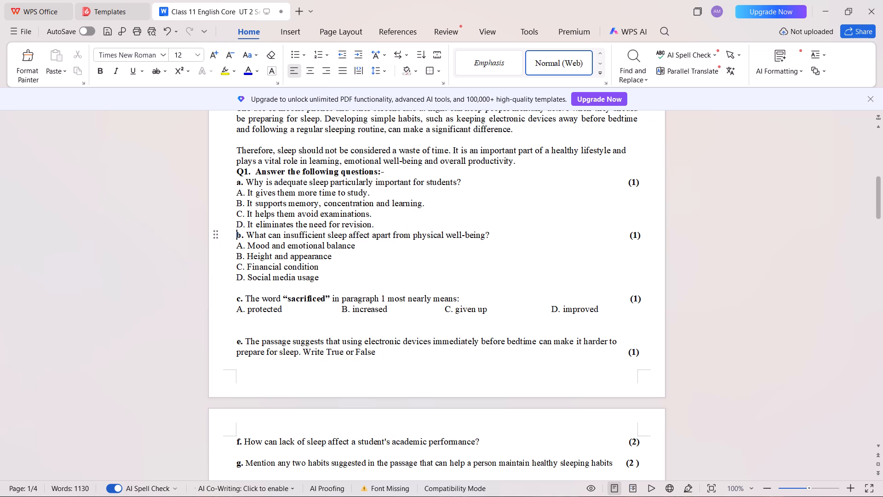
Close the gap above question c by joining it to option D "Social media usage" and padding it with spaces onto its own line.
left_click(234, 300)
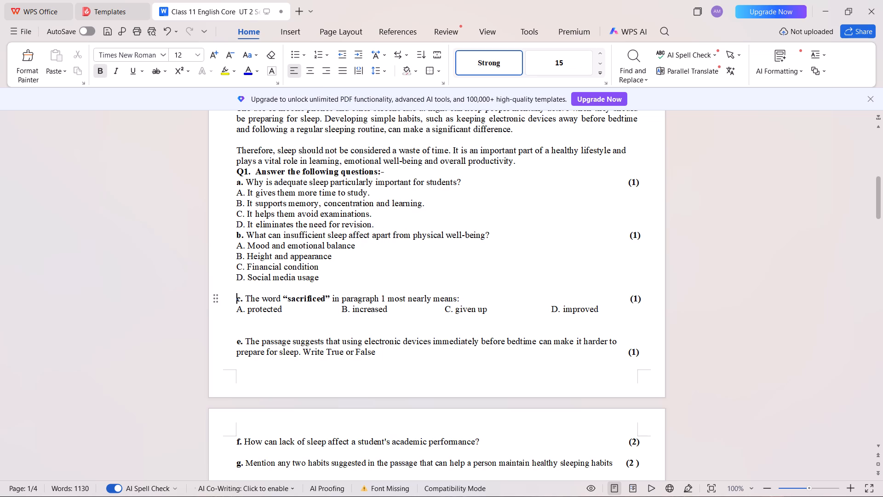
key("BackSpace")
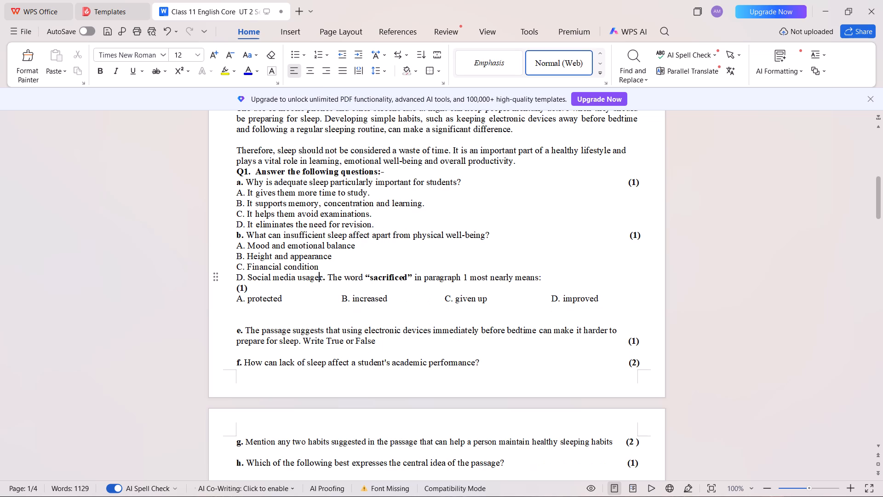
key("space")
key("space")
key("space")
key("space")
key("space")
key("space")
key("space")
key("space")
key("space")
key("space")
key("space")
key("space")
key("space")
key("space")
key("space")
key("space")
key("space")
key("space")
key("space")
key("space")
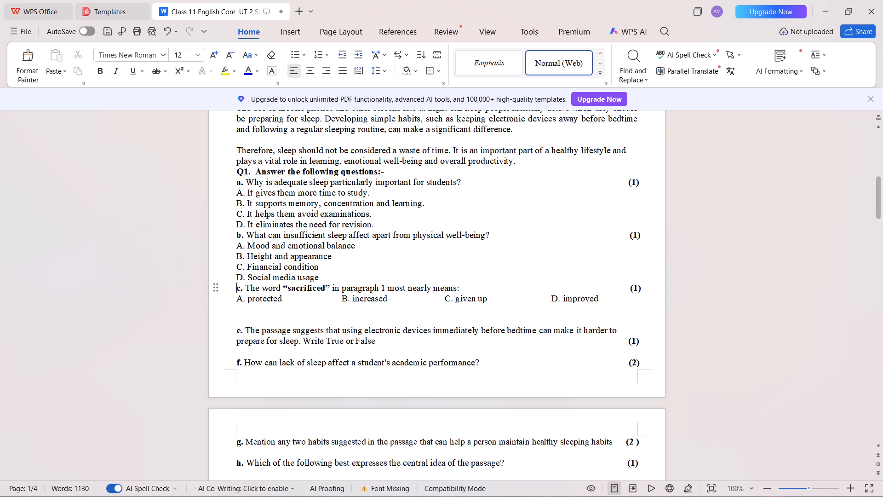
Remove the blank space above question e so it directly follows question c's answer options.
left_click(232, 329)
key("BackSpace")
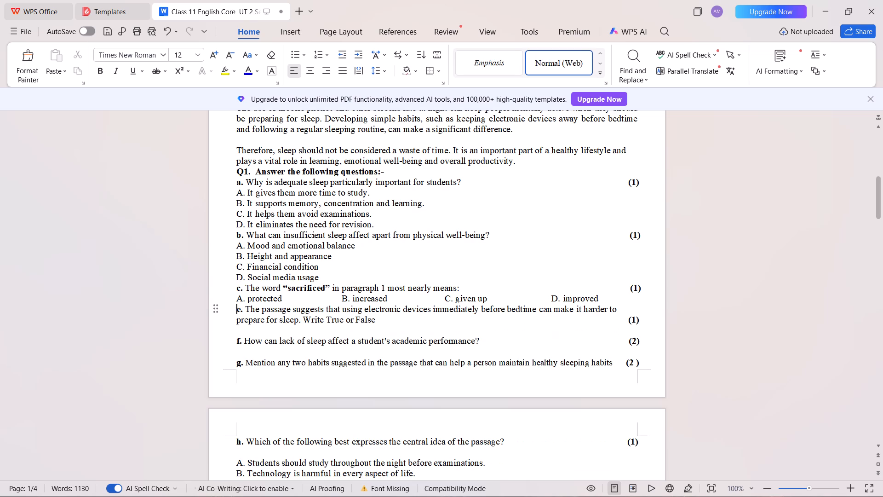
Close the gaps above questions f and g by joining each to the preceding question and spacing it back onto its own line.
left_click(232, 341)
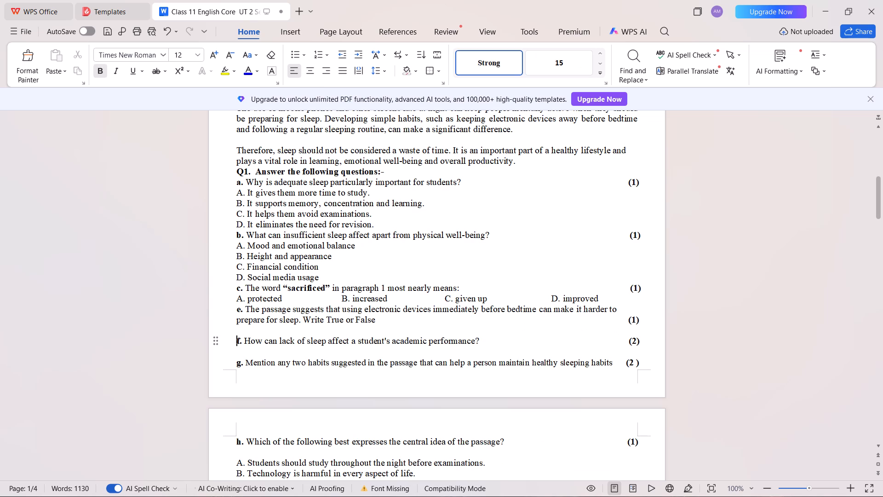
key("BackSpace")
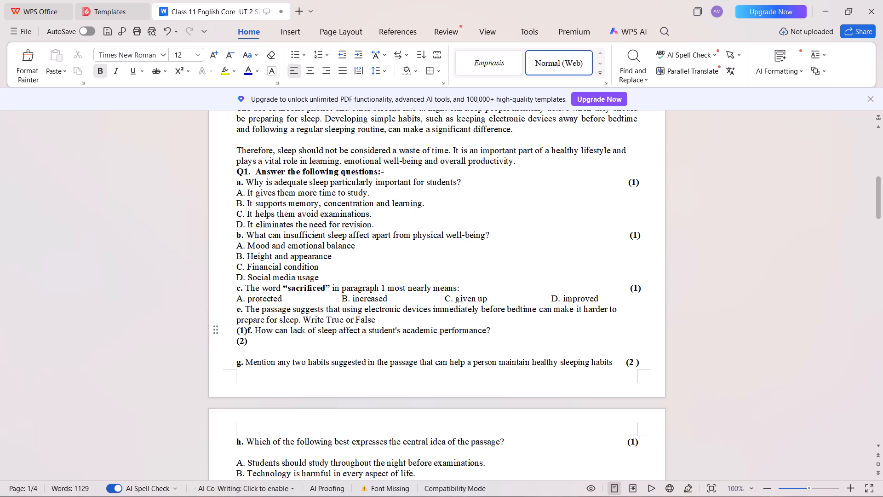
key("space")
key("space")
key("space")
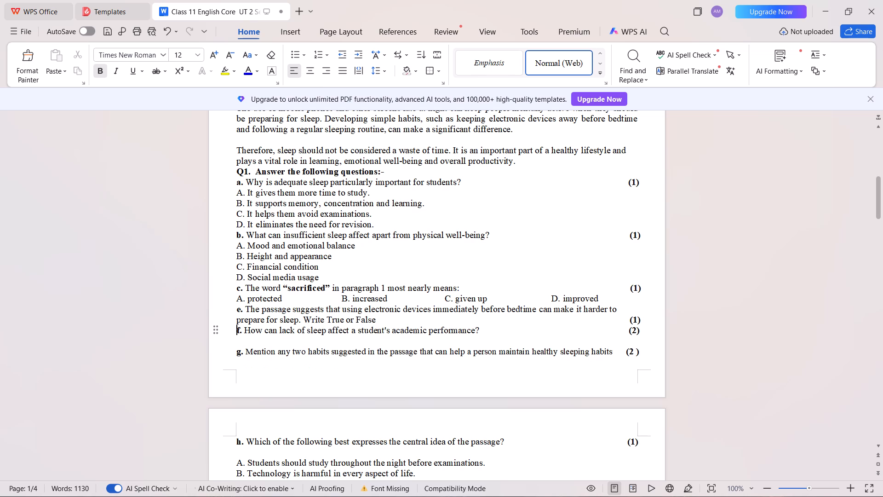
left_click(233, 353)
key("BackSpace")
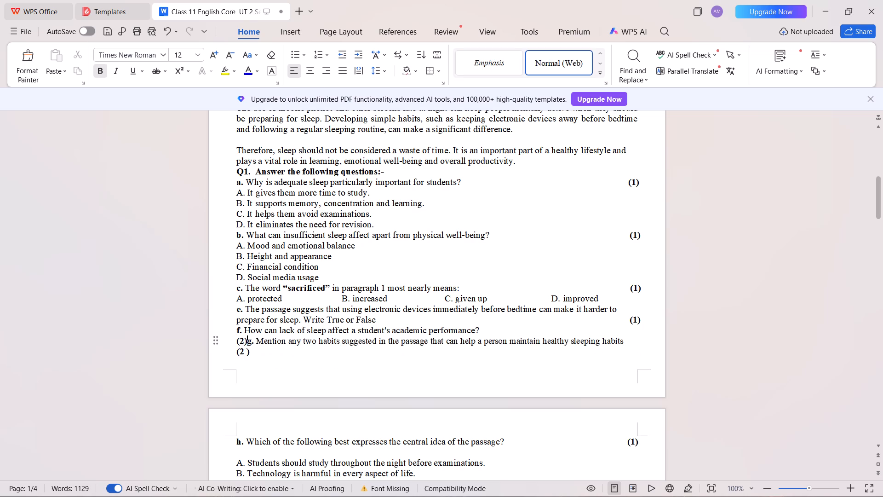
key("space")
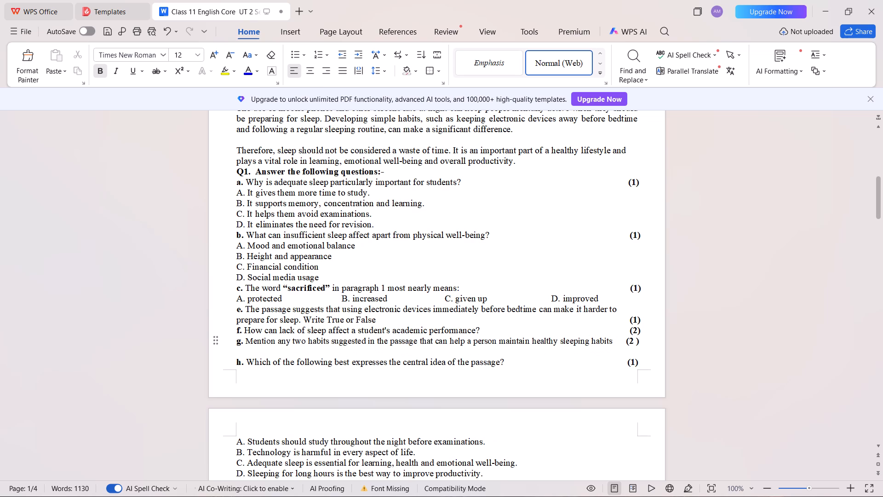
Join question h to the end of question g and adjust the spaces before question g's mark.
left_click(234, 363)
key("BackSpace")
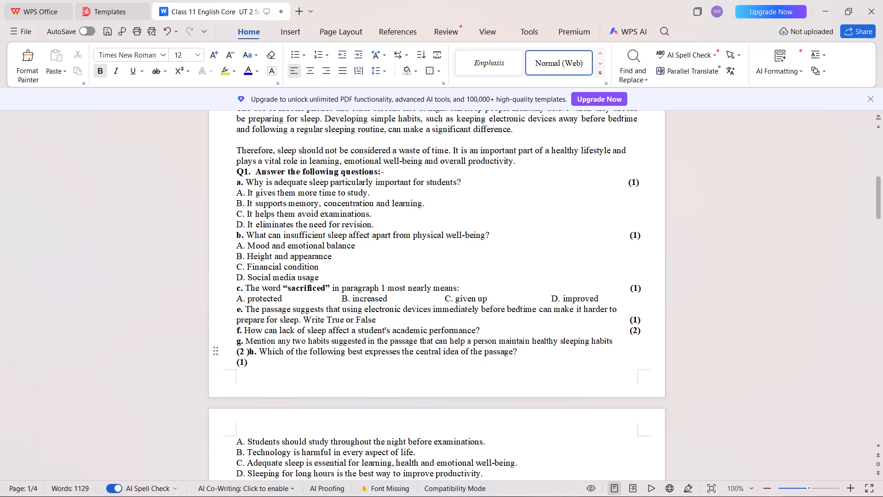
left_click(638, 344)
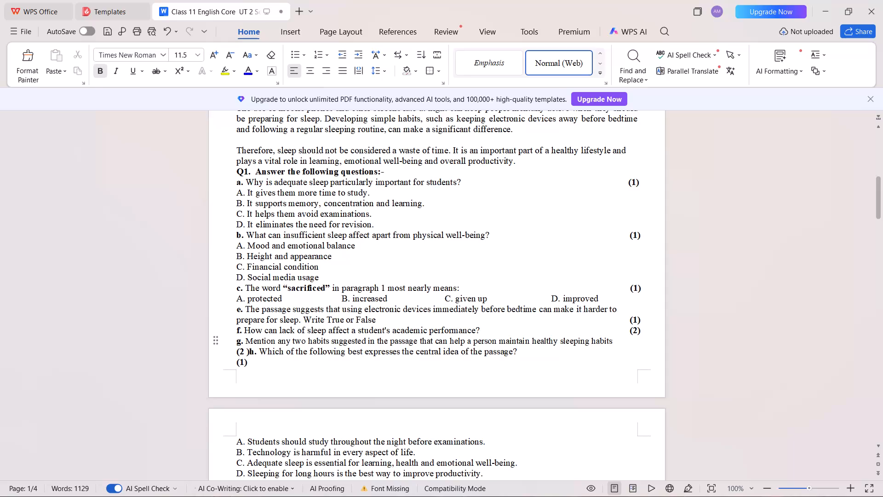
key("BackSpace")
key("BackSpace")
key("BackSpace")
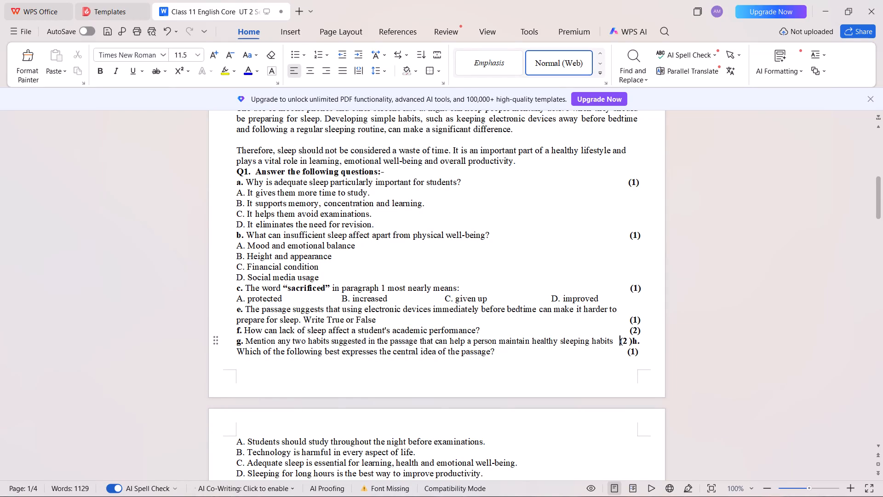
key("space")
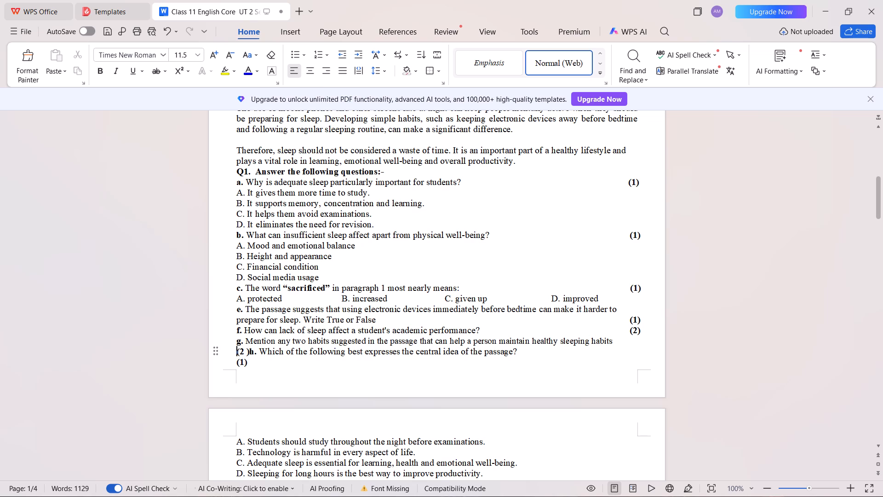
key("ctrl+z")
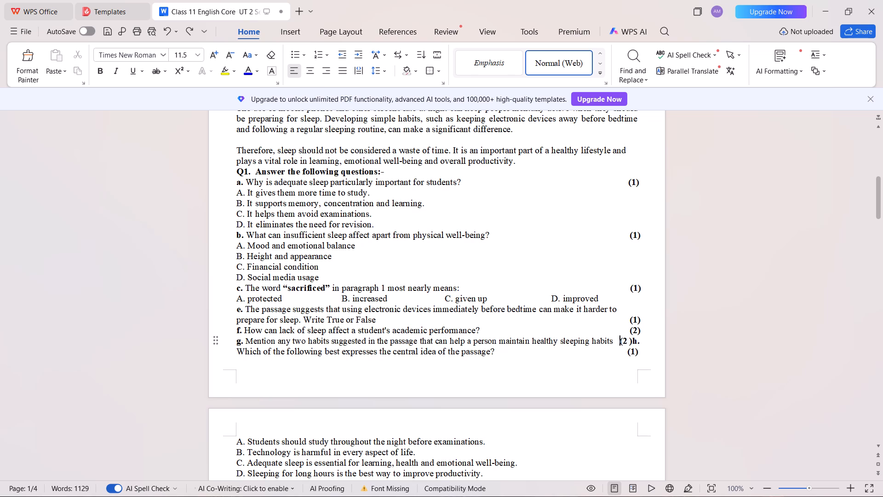
key("space")
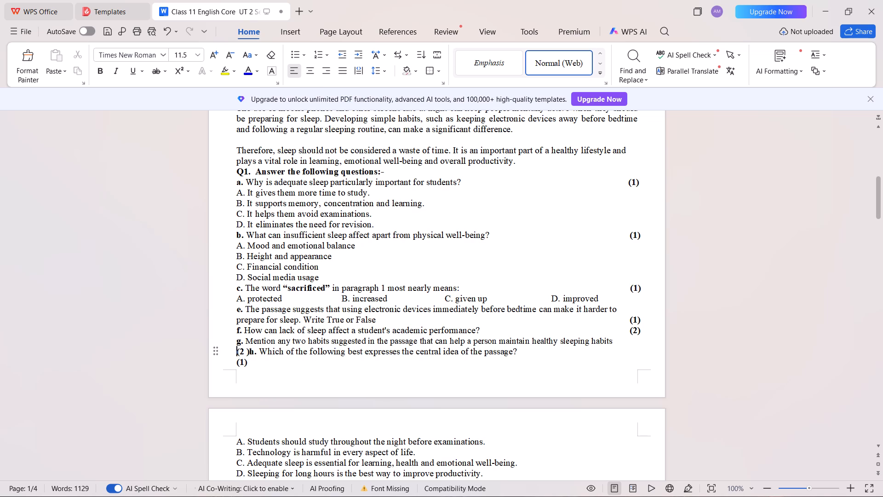
Rewrite question g's mark as (2) without the inner space and pad question h onto its own line directly below.
left_click(250, 350)
key("BackSpace")
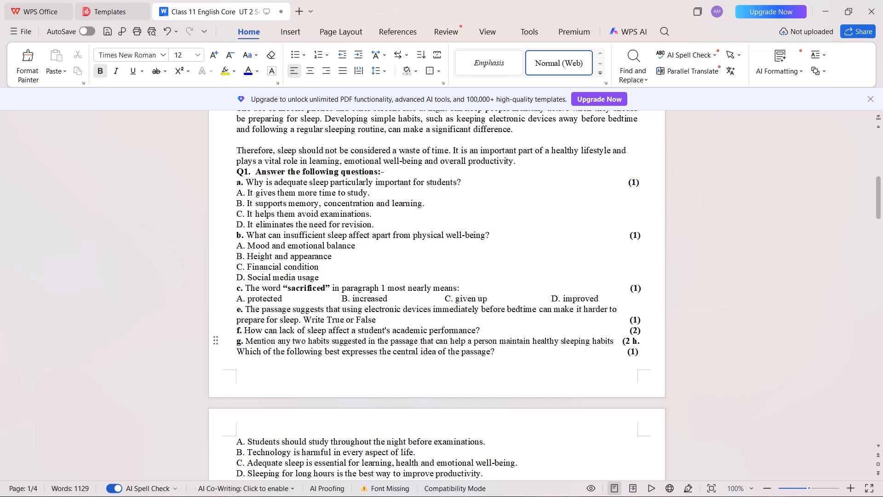
left_click(619, 340)
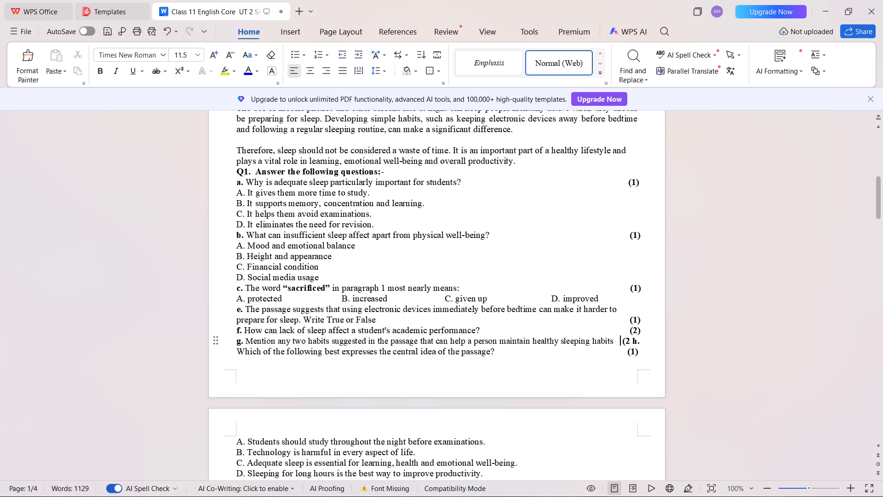
key("BackSpace")
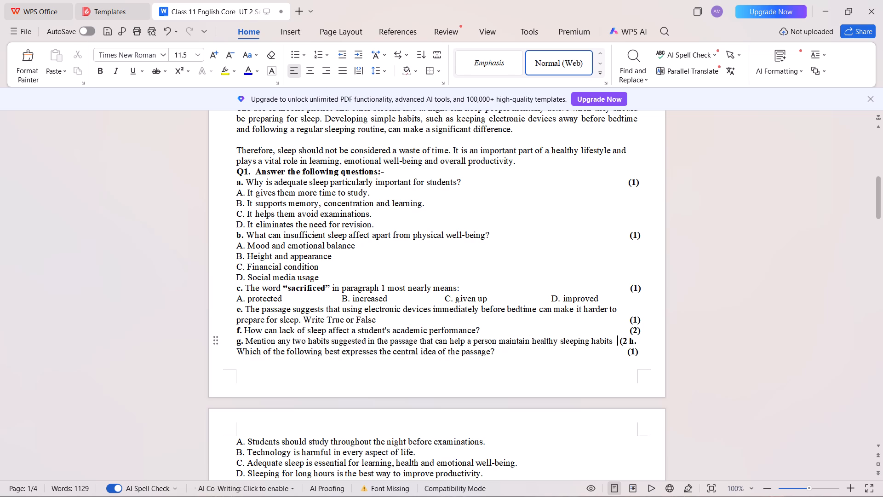
left_click(627, 340)
key("space")
key("space")
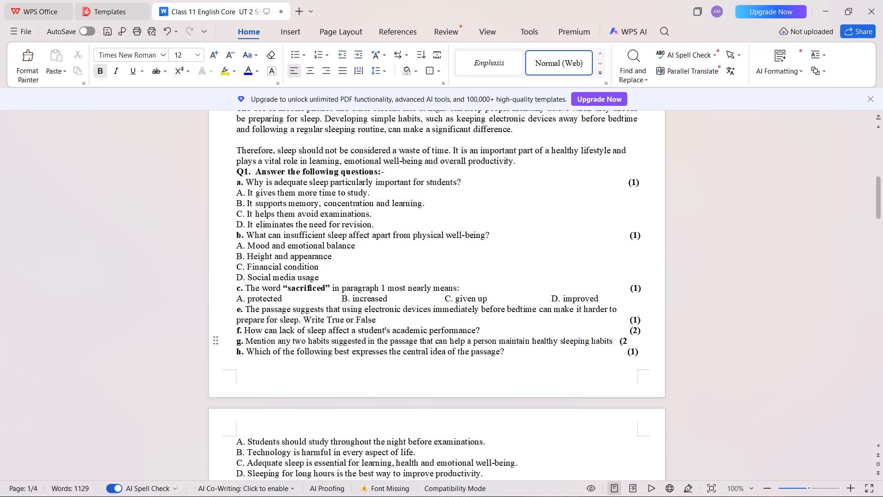
left_click(627, 339)
key("shift+parenright")
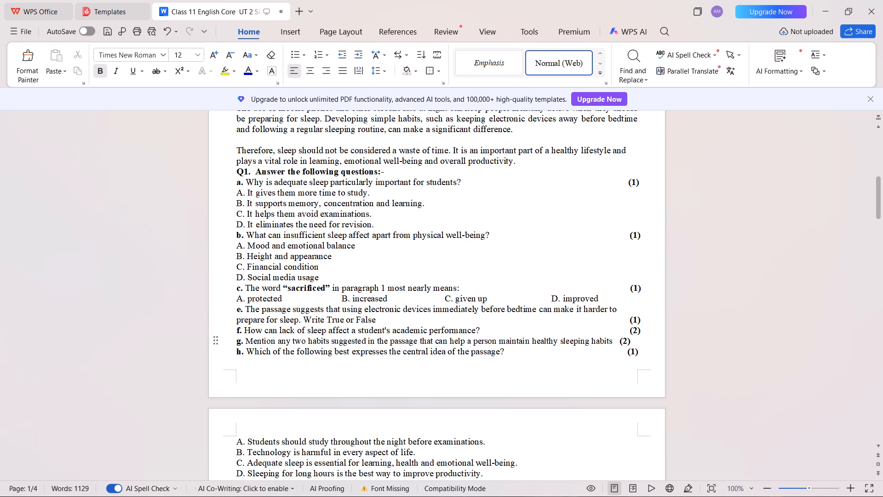
Add spaces before question g's (2) mark until it lines up with the marks above it.
double_click(618, 339)
key("space")
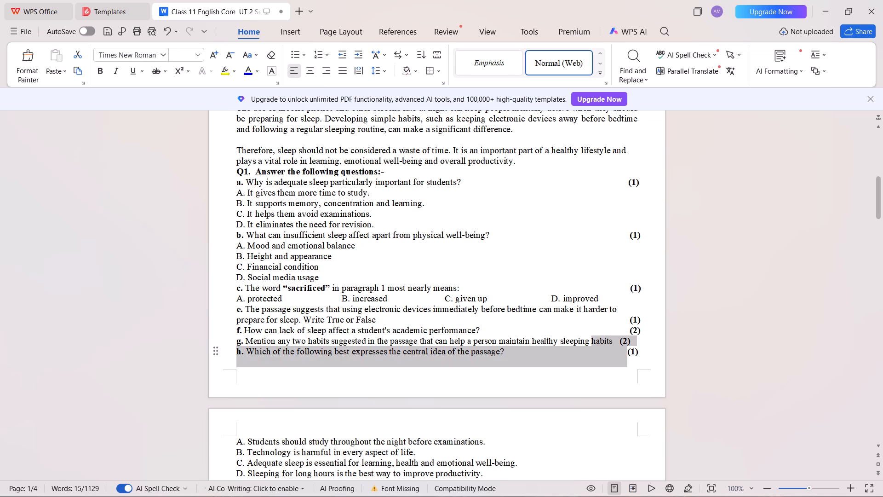
left_click(704, 341)
left_click(747, 389)
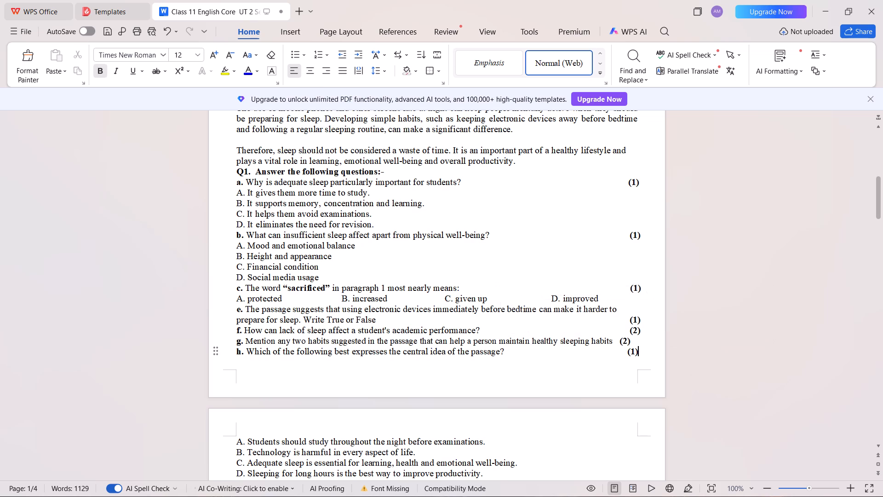
left_click(616, 340)
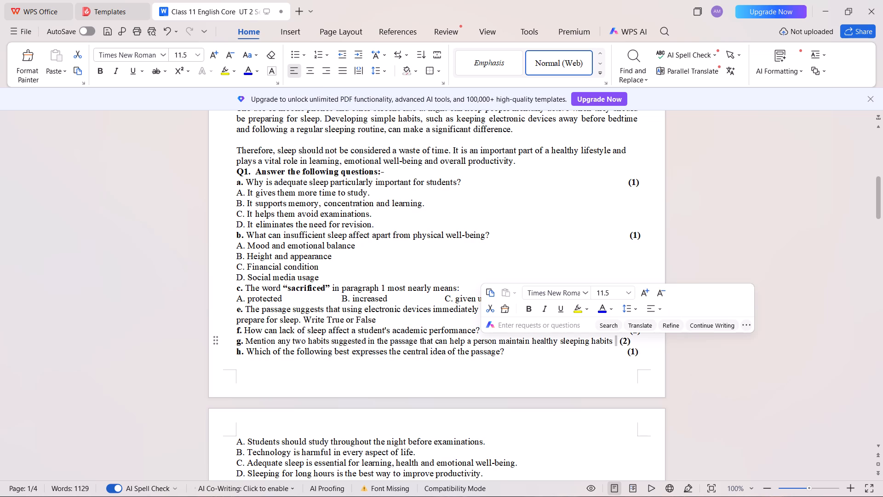
left_click(618, 340)
key("space")
key("space")
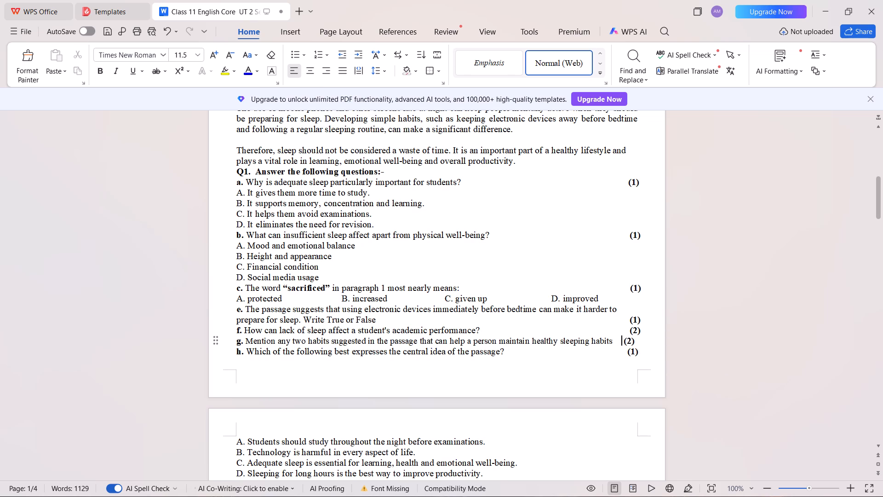
key("space")
key("space")
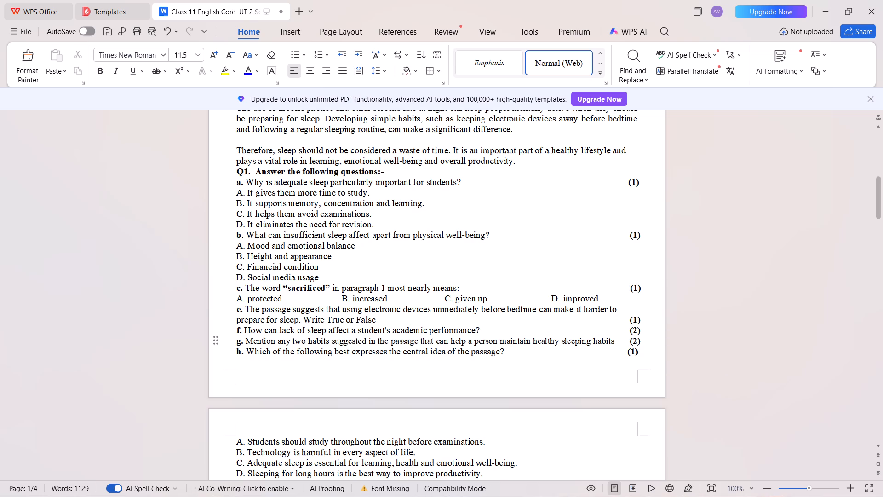
Replace the closing row of asterisks on the last page with a single period.
scroll(616, 387, "down", 2)
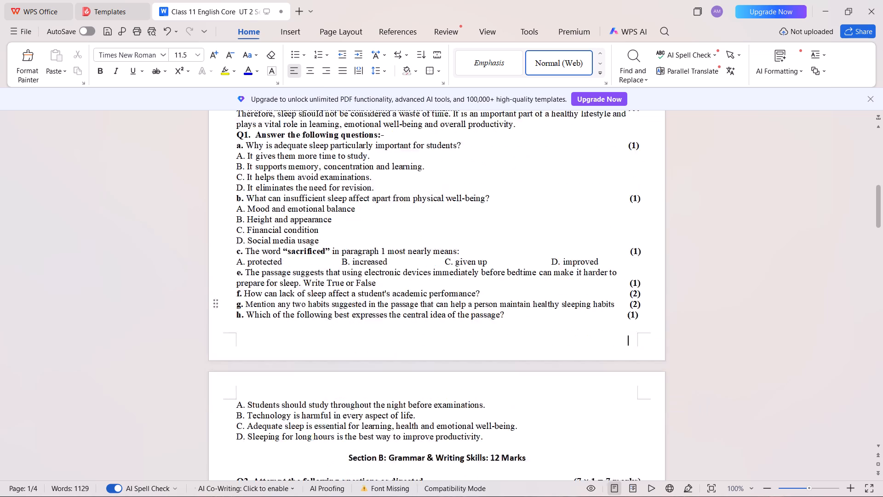
scroll(616, 387, "down", 1)
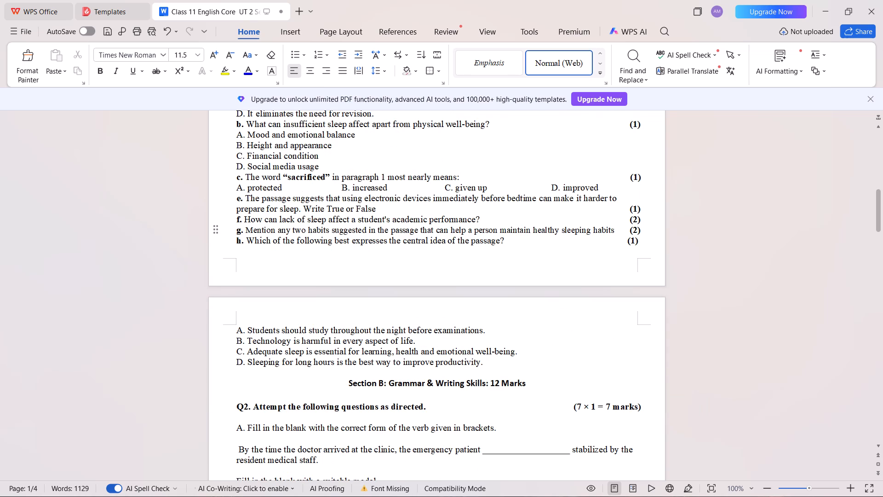
scroll(616, 387, "down", 14)
scroll(616, 387, "down", 7)
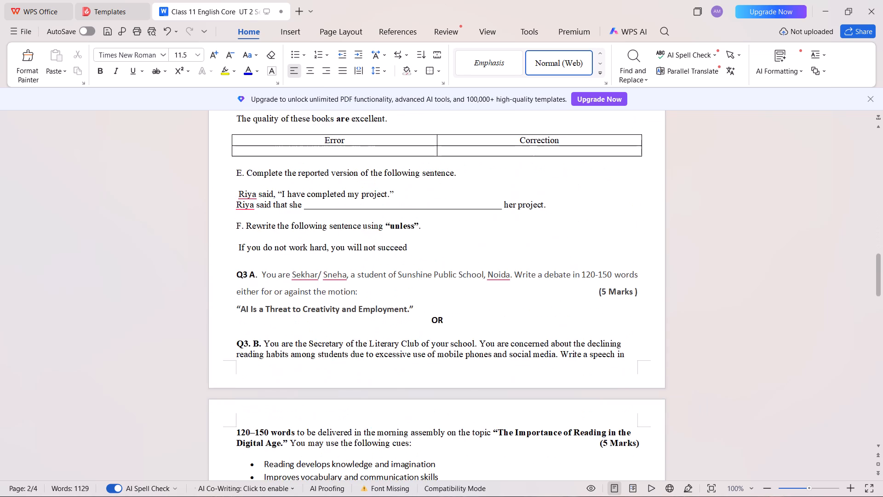
scroll(616, 387, "down", 14)
scroll(616, 387, "down", 20)
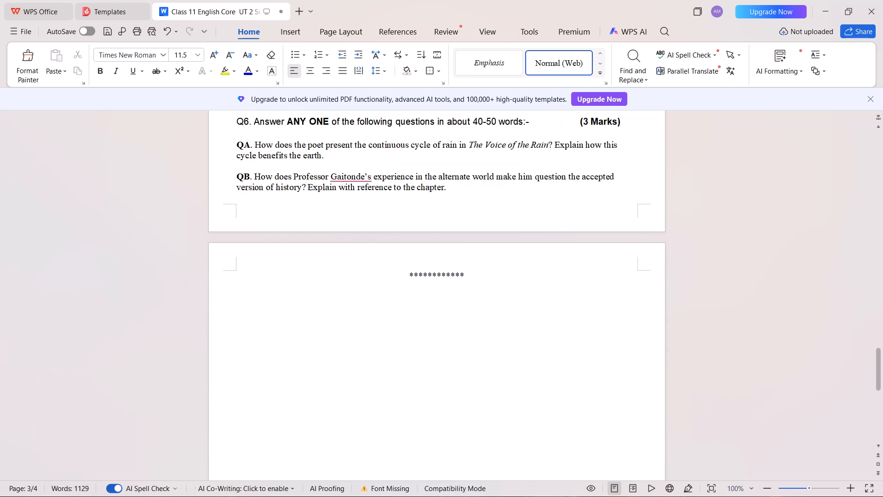
scroll(616, 387, "up", 2)
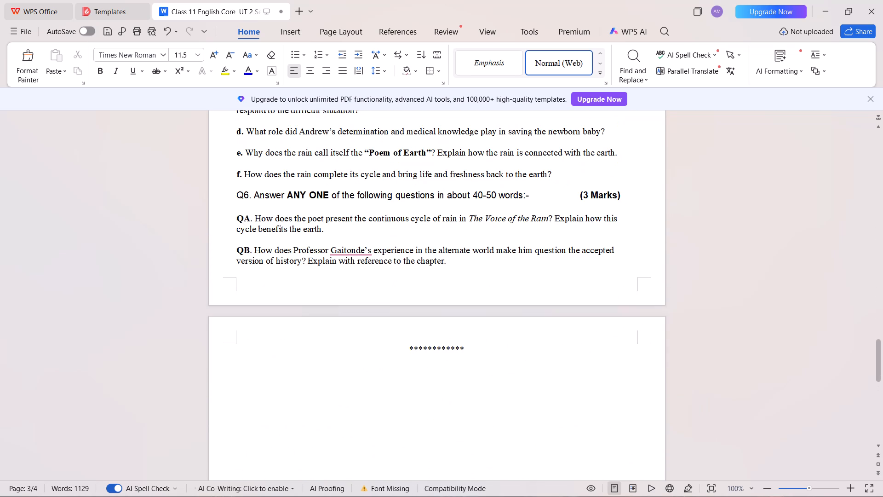
left_click_drag(476, 347, 399, 342)
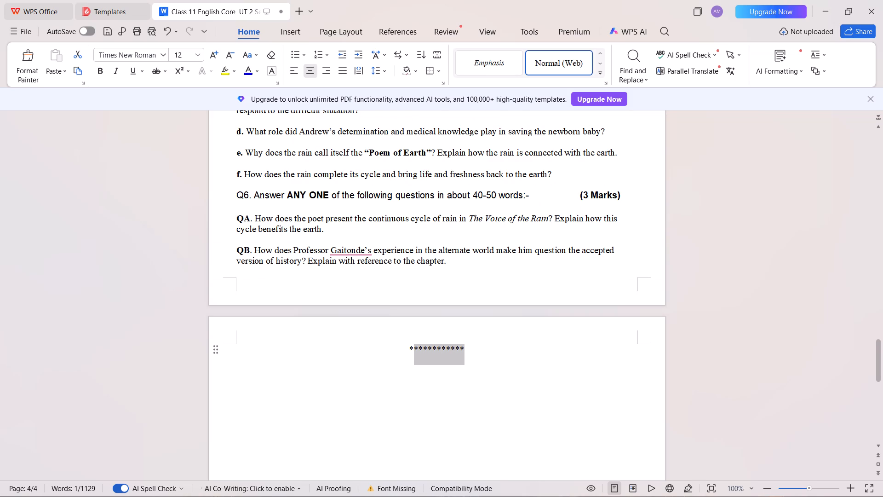
left_click_drag(399, 342, 398, 342)
key("period")
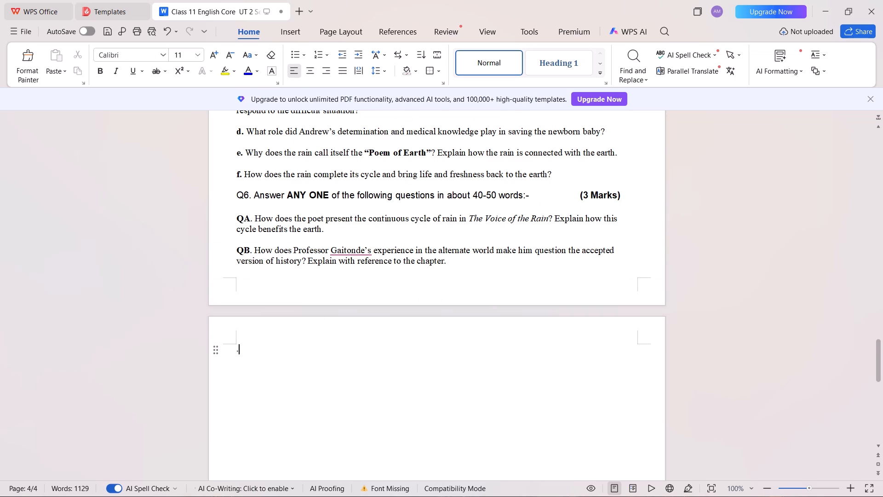
Delete the lone period on the otherwise empty last page.
key("BackSpace")
Indent option A under Q1 question a on the first page with six spaces.
scroll(398, 342, "up", 6)
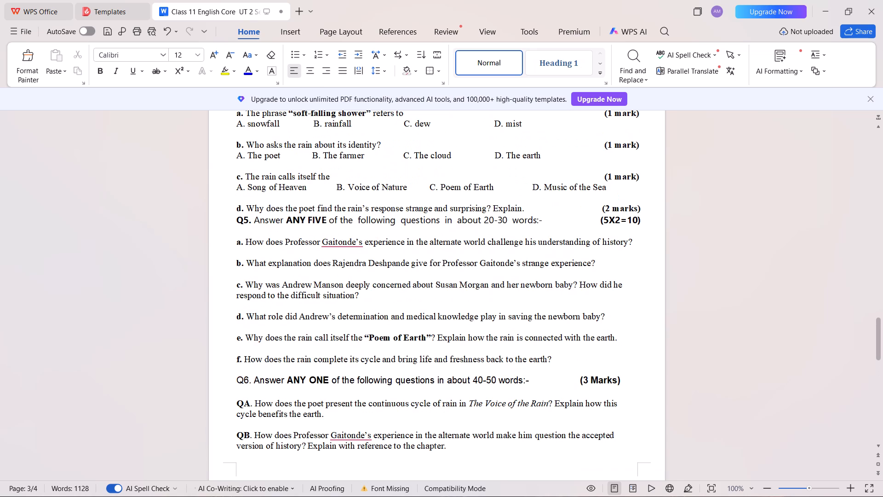
scroll(398, 342, "up", 17)
scroll(398, 342, "up", 18)
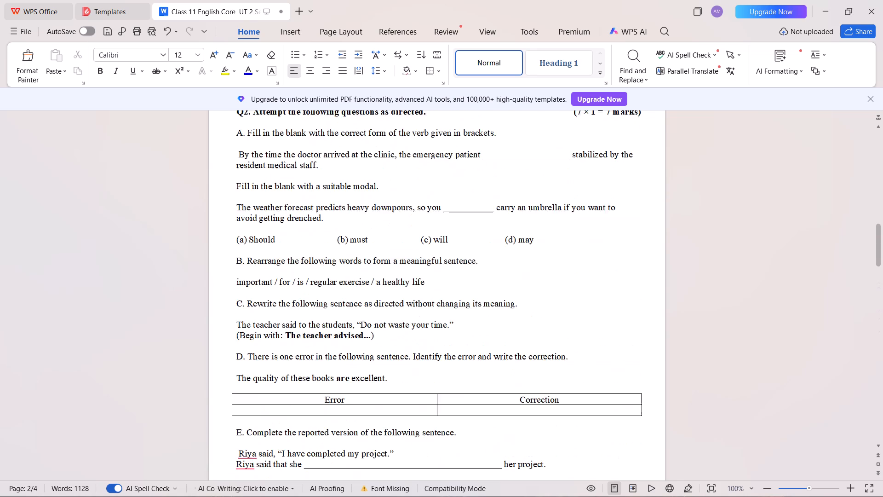
scroll(398, 342, "up", 17)
scroll(398, 342, "up", 20)
scroll(398, 342, "up", 5)
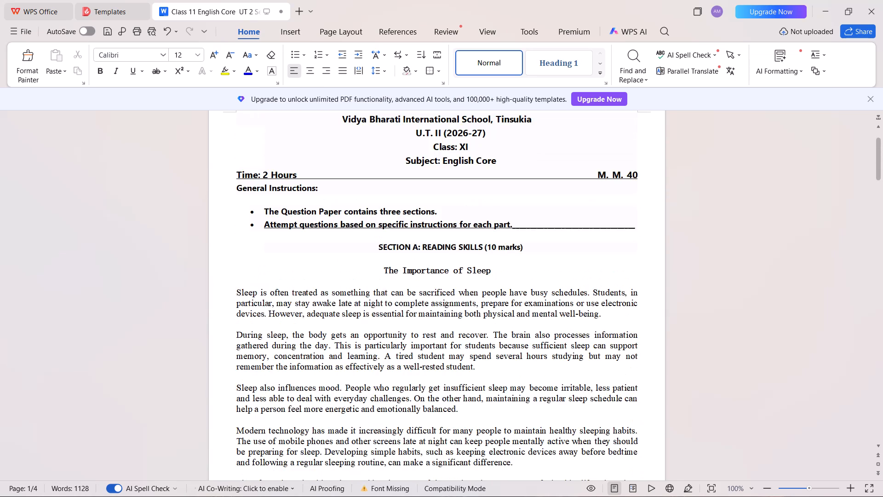
scroll(398, 342, "up", 6)
scroll(398, 342, "down", 9)
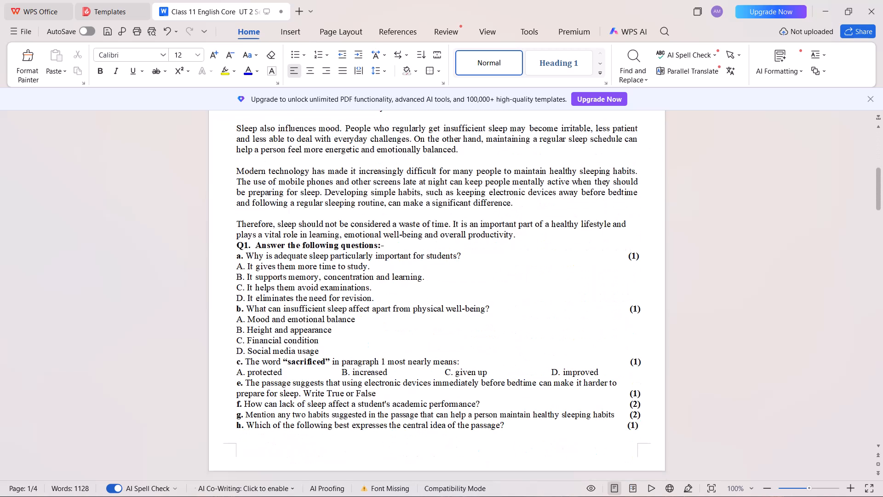
left_click(231, 266)
key("space")
key("space")
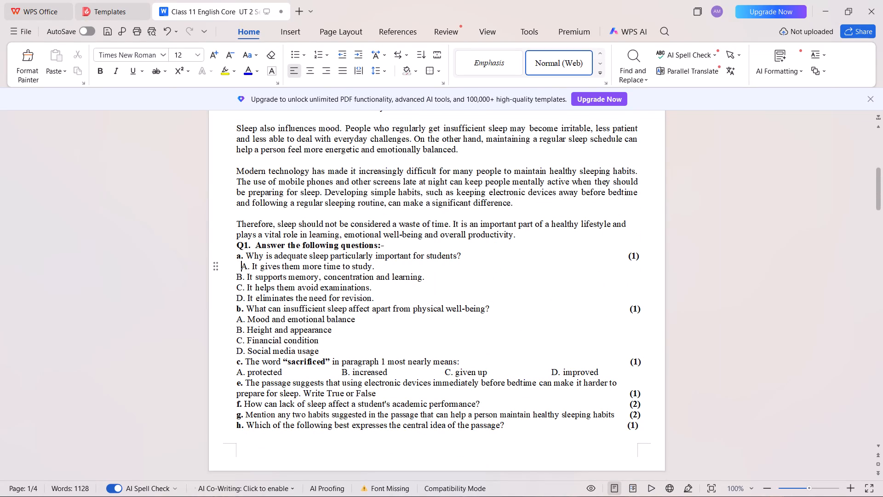
key("space")
key("space")
key("space")
key("space")
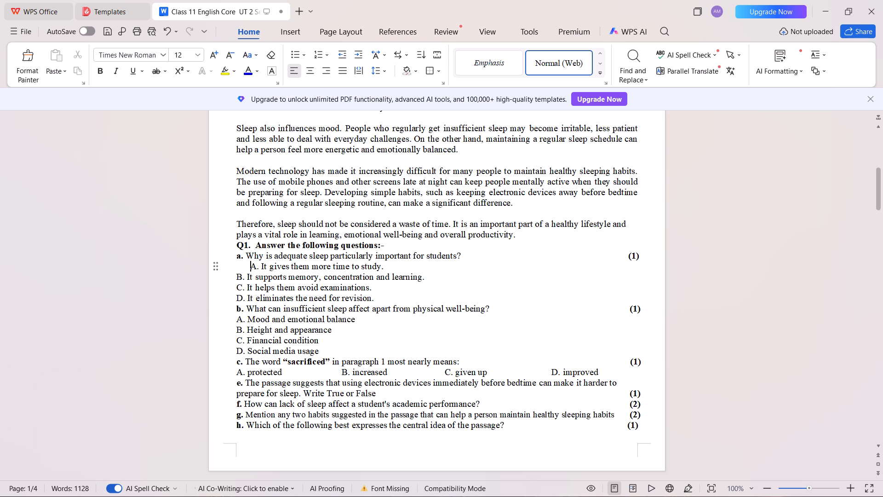
Indent options B, C and D under question a with five spaces each.
left_click(232, 276)
key("space")
key("space")
key("space")
key("space")
key("space")
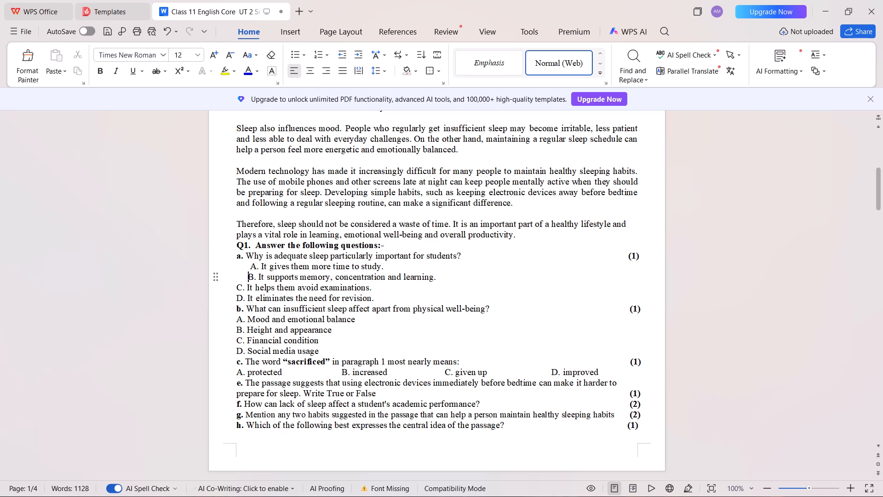
left_click(231, 288)
key("space")
key("space")
key("space")
key("space")
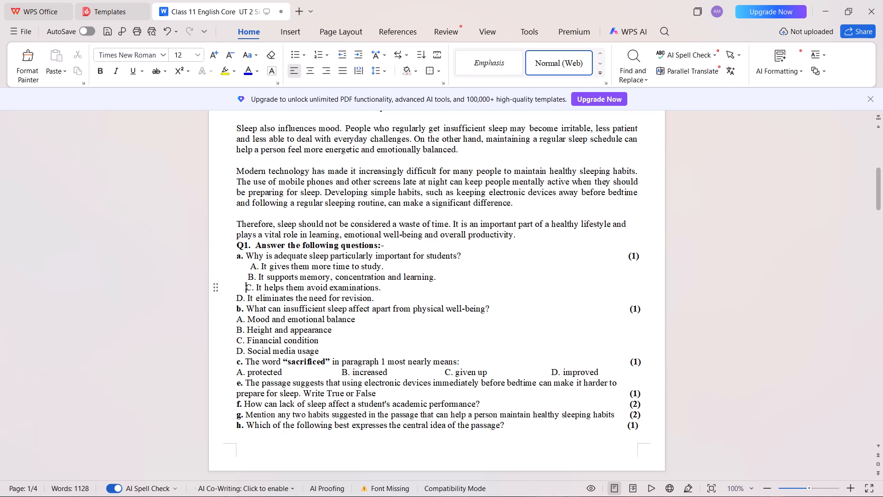
key("space")
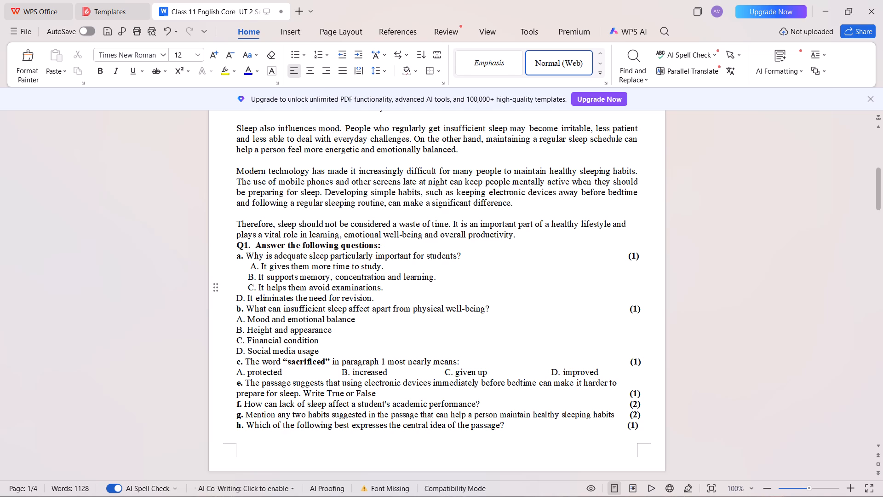
left_click(231, 301)
key("space")
key("space")
key("space")
key("space")
key("space")
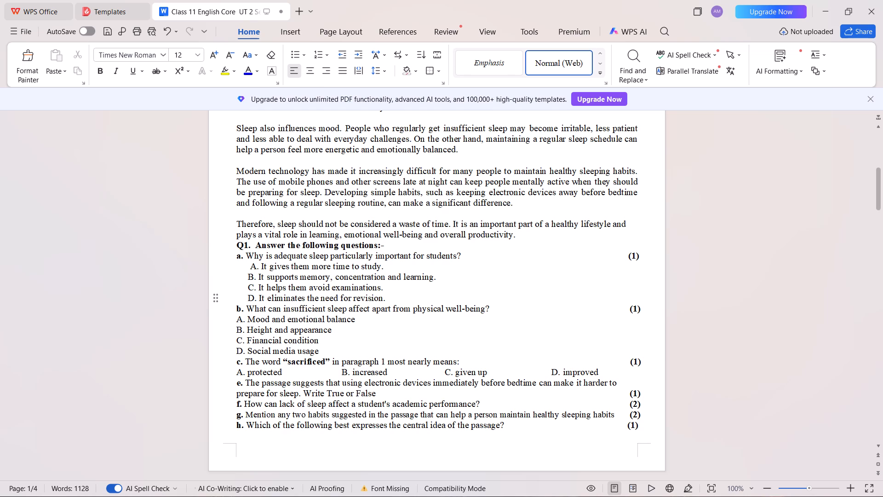
Indent options A and B under question b with five spaces each.
left_click(233, 318)
key("space")
key("space")
key("space")
key("space")
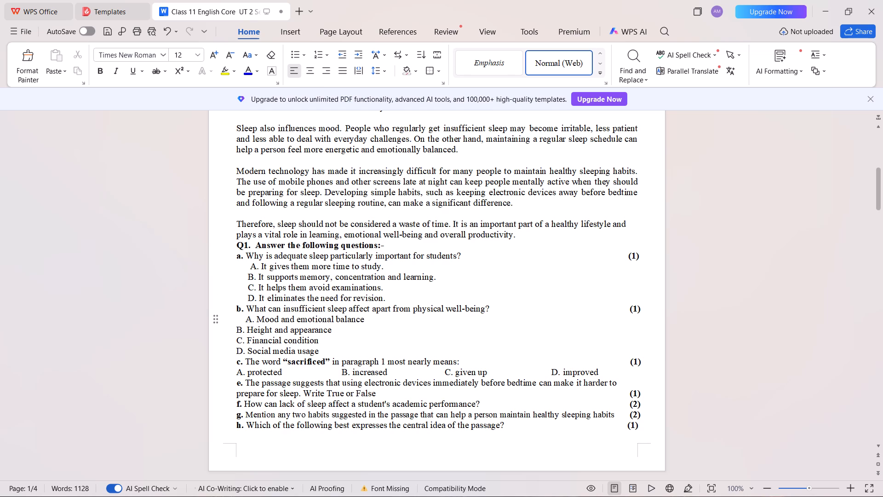
key("space")
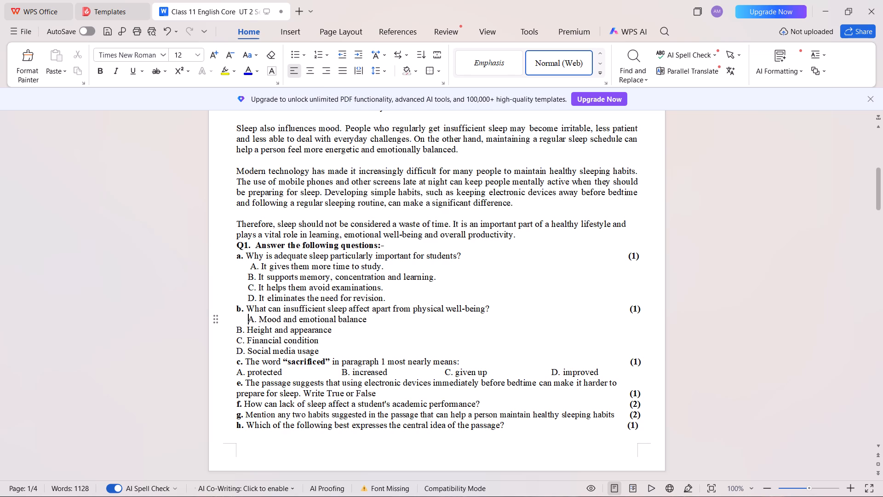
left_click(233, 328)
key("space")
key("space")
key("space")
key("space")
key("space")
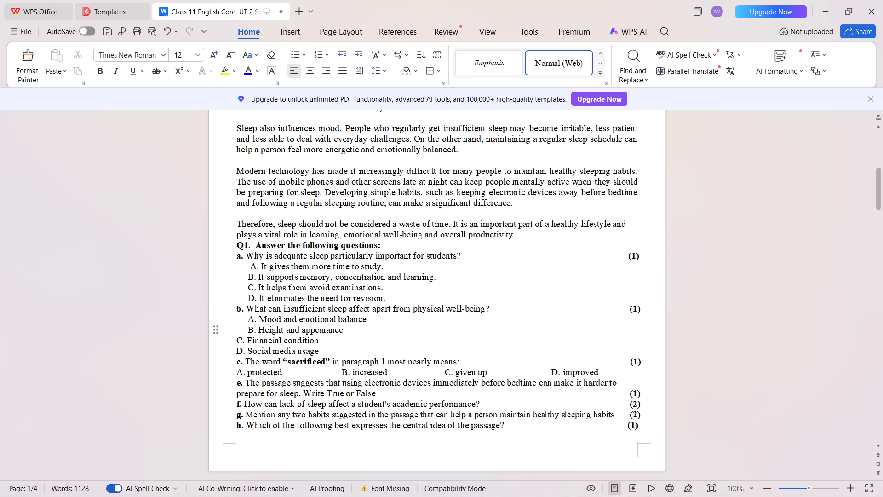
Indent options C and D under question b with five spaces each.
left_click(235, 341)
key("space")
key("space")
key("space")
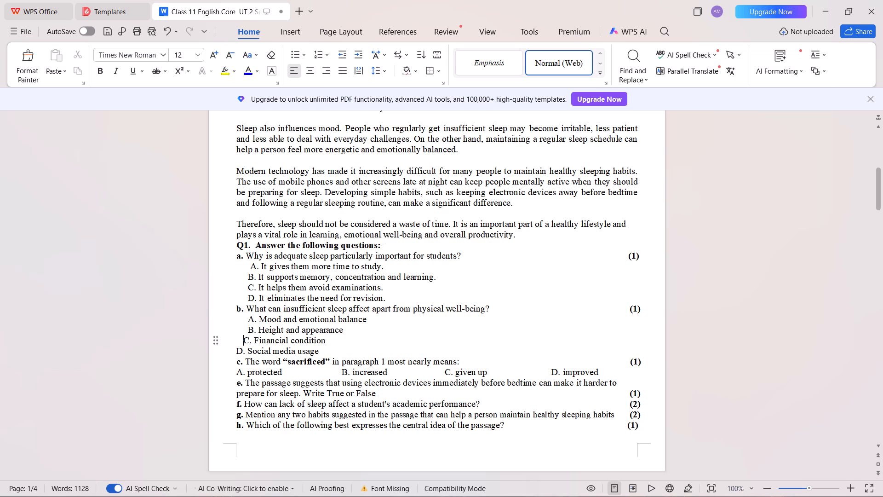
key("space")
key("space")
left_click(235, 349)
key("space")
key("space")
key("space")
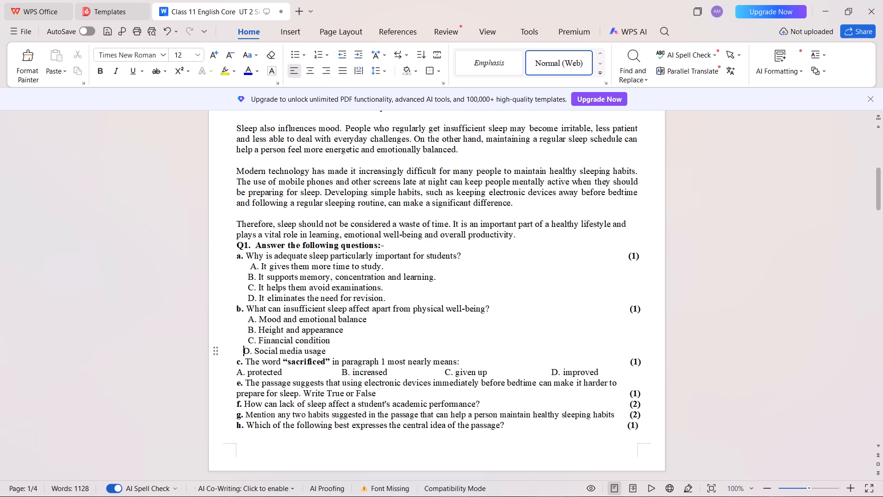
key("space")
key("space")
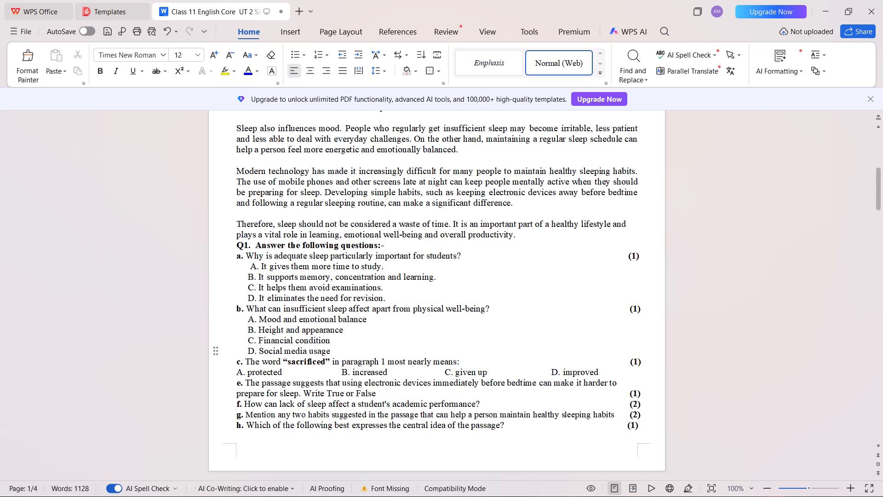
Indent the single row of options under question c with four spaces.
scroll(235, 349, "down", 2)
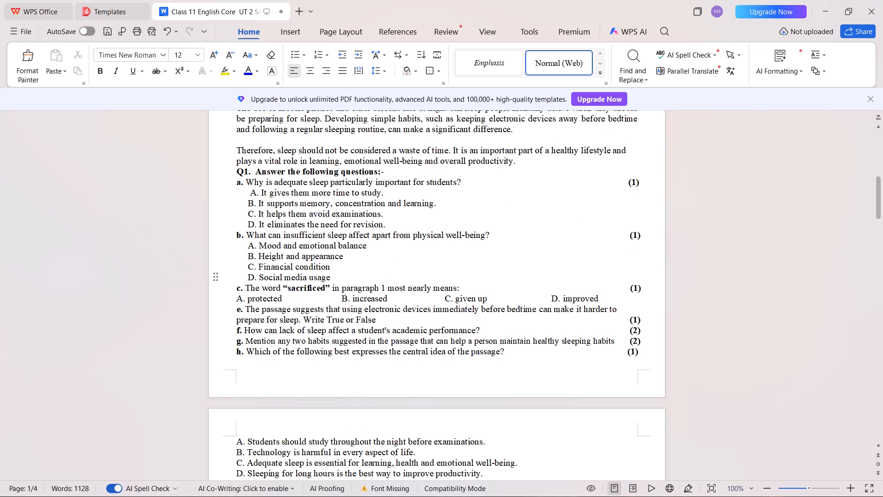
left_click(232, 297)
key("space")
key("space")
key("space")
key("space")
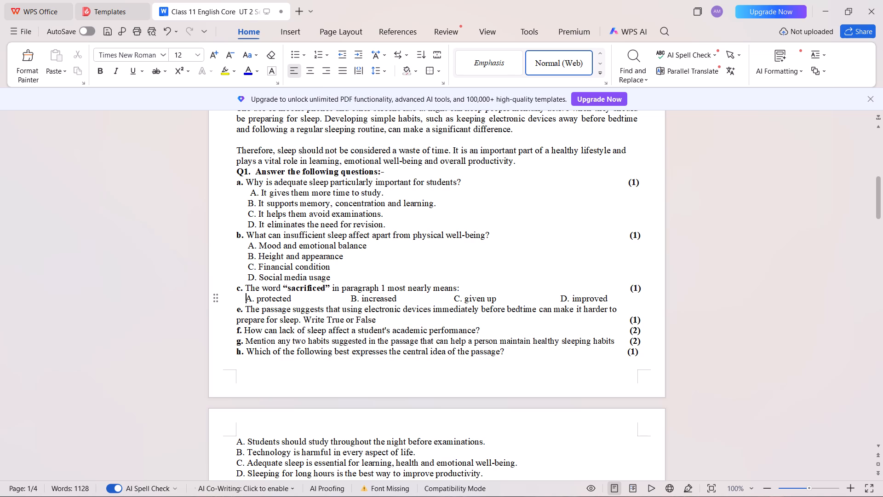
Reletter Q1 questions e and f as d and e, removing one space before the academic performance question's (2) mark.
left_click(240, 309)
key("BackSpace")
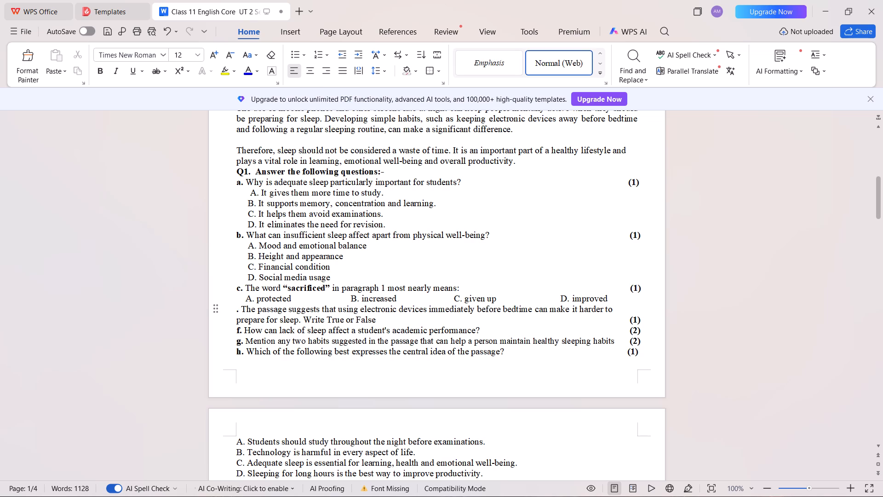
key("d")
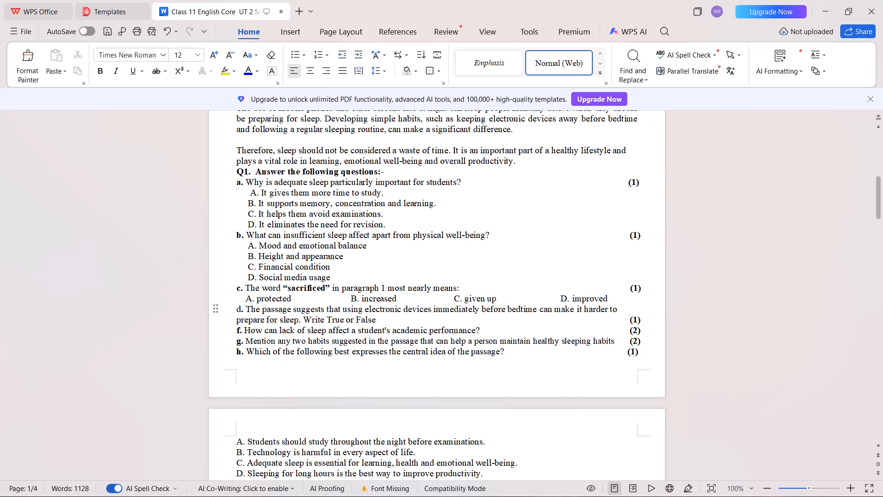
left_click(239, 331)
key("BackSpace")
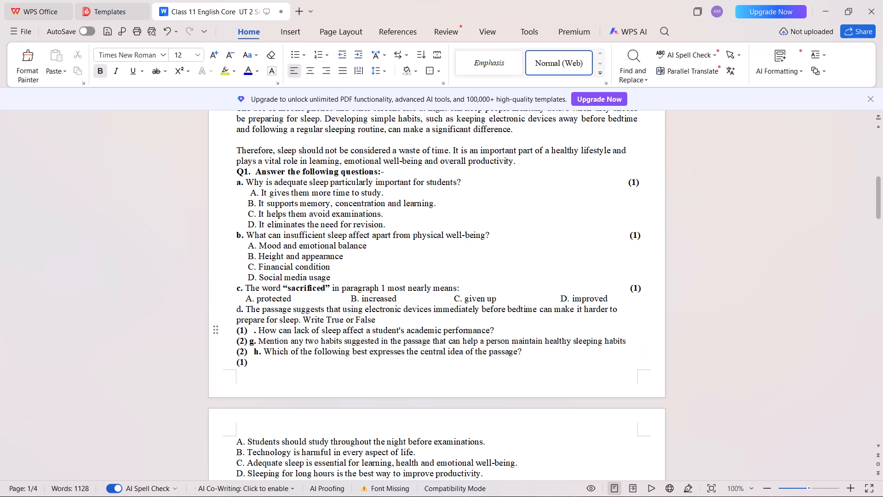
key("e")
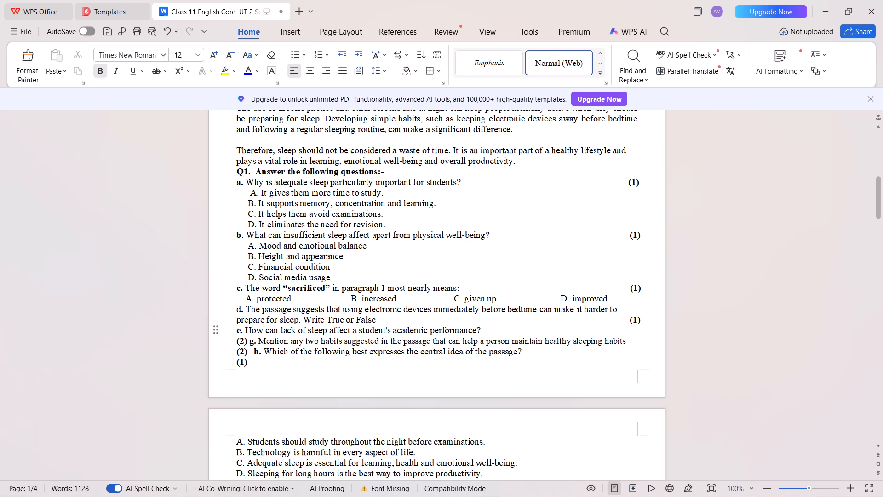
left_click(549, 330)
key("BackSpace")
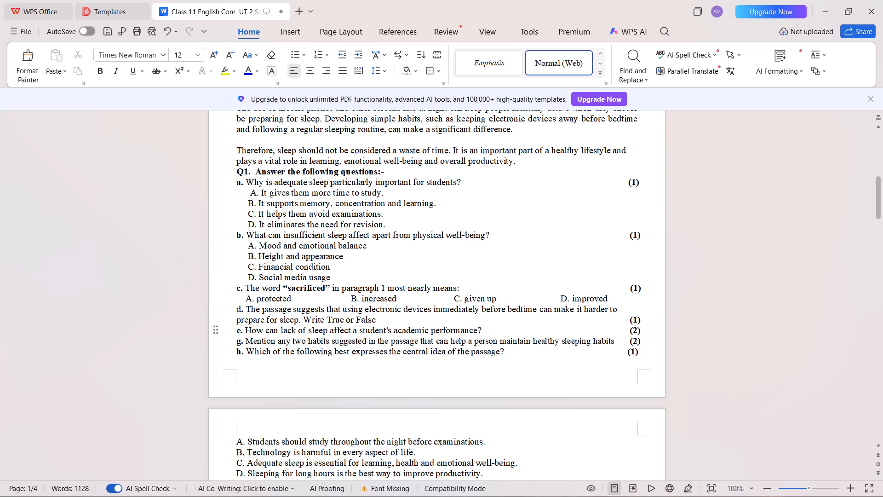
Reletter the last two Q1 questions, g and h, as f and g.
left_click(241, 341)
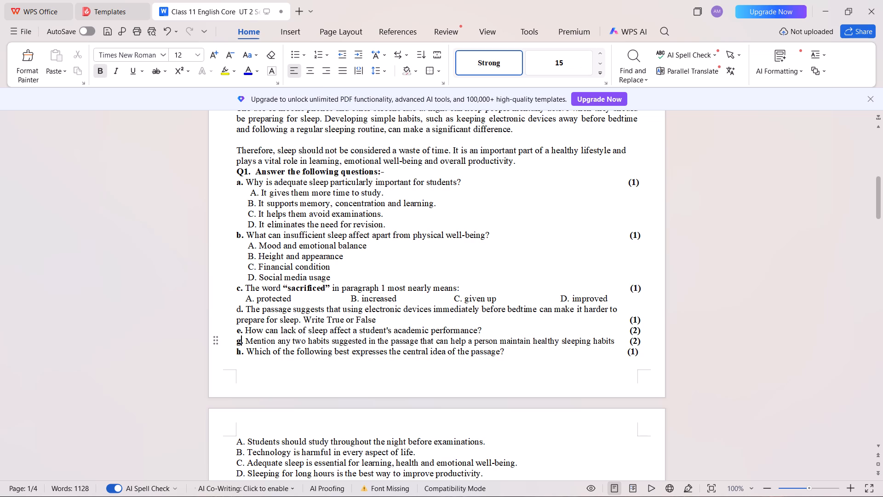
key("BackSpace")
key("f")
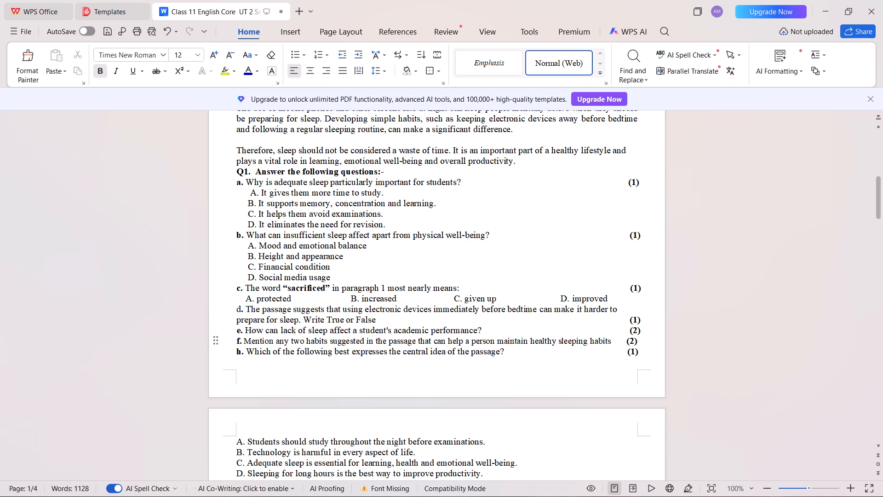
left_click(241, 353)
key("BackSpace")
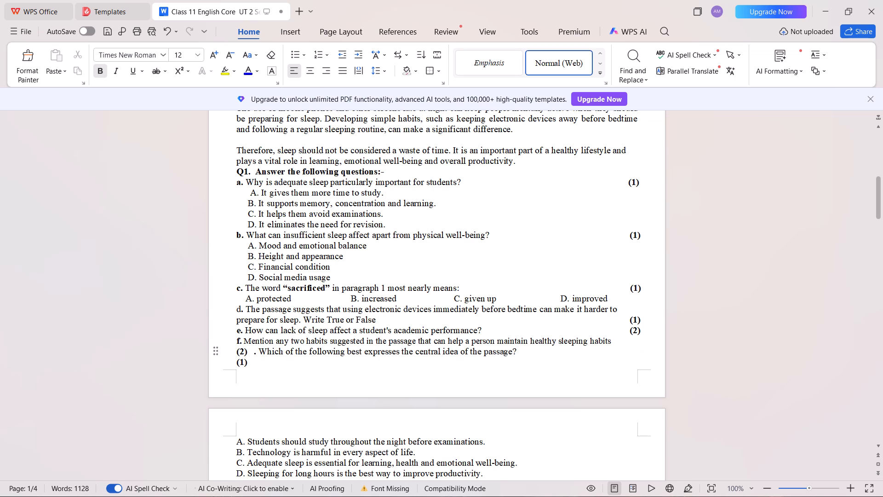
key("g")
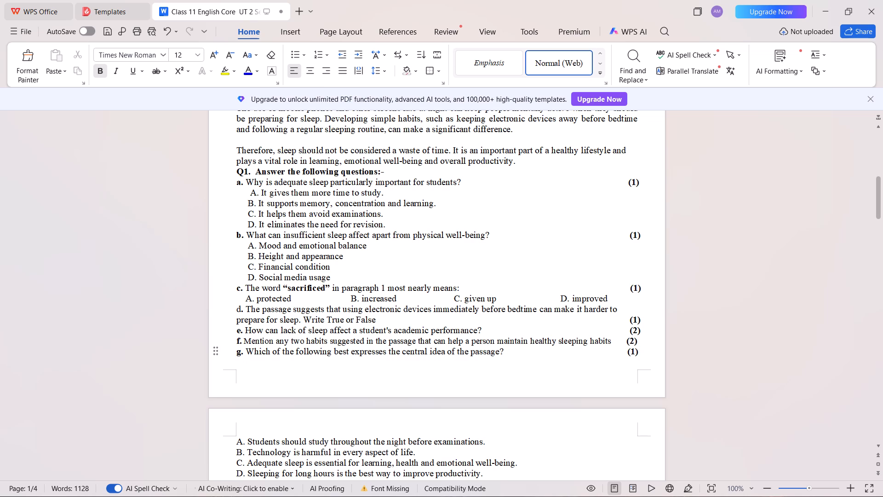
Add one space before question f's (2) mark to line it up with the mark above.
left_click(619, 340)
key("space")
key("space")
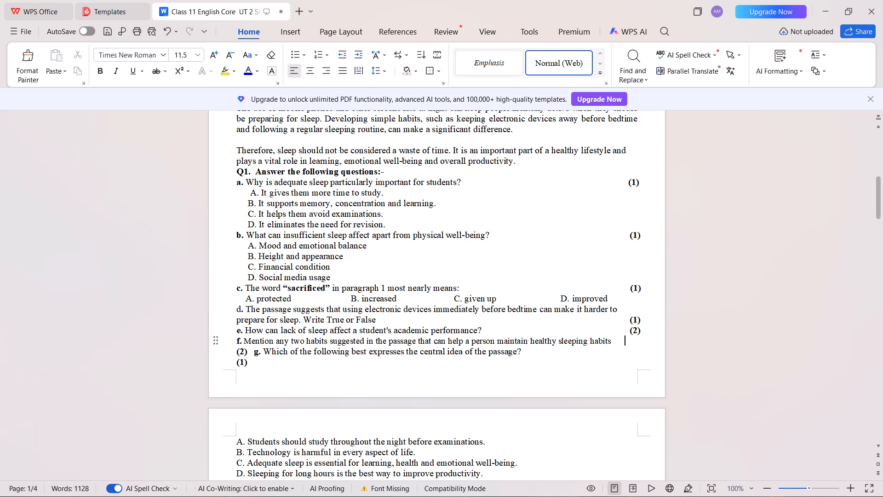
key("BackSpace")
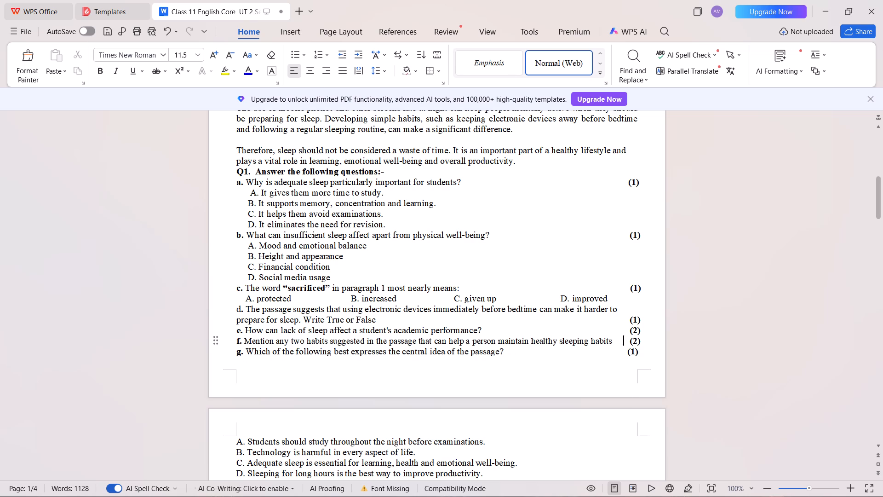
Make the "d." label of the electronic devices question bold.
left_click(243, 308)
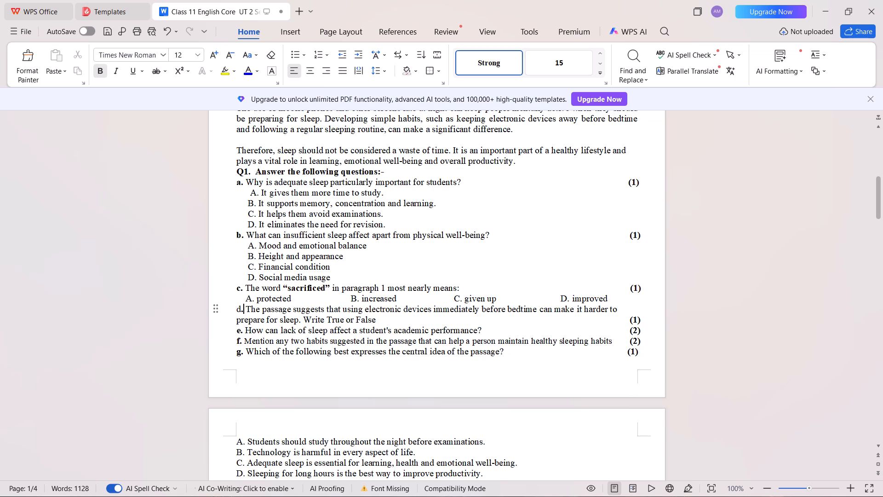
left_click_drag(243, 308, 215, 307)
left_click(147, 278)
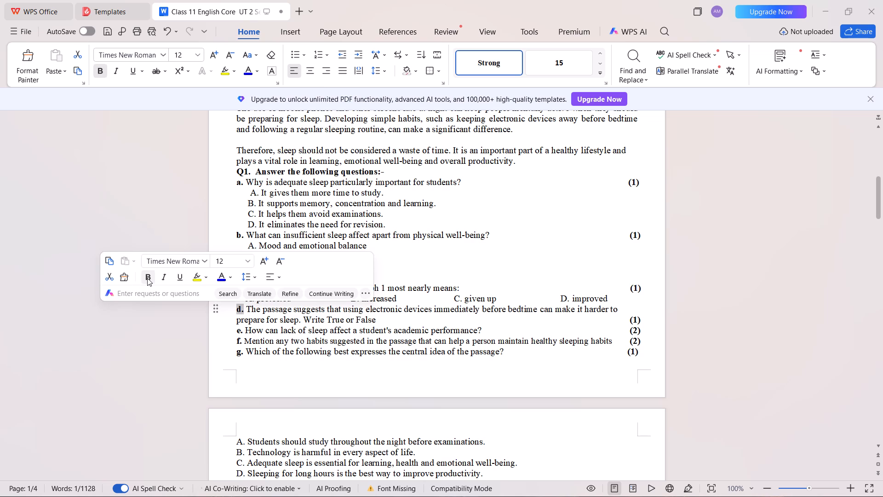
Review the layout of the paper from the sleep passage and Q1 questions through Q6.
scroll(166, 324, "up", 3)
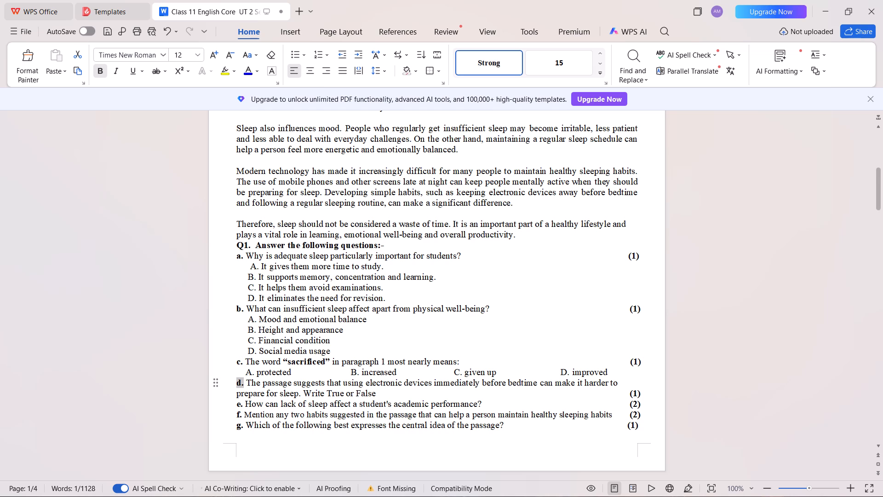
scroll(226, 367, "down", 7)
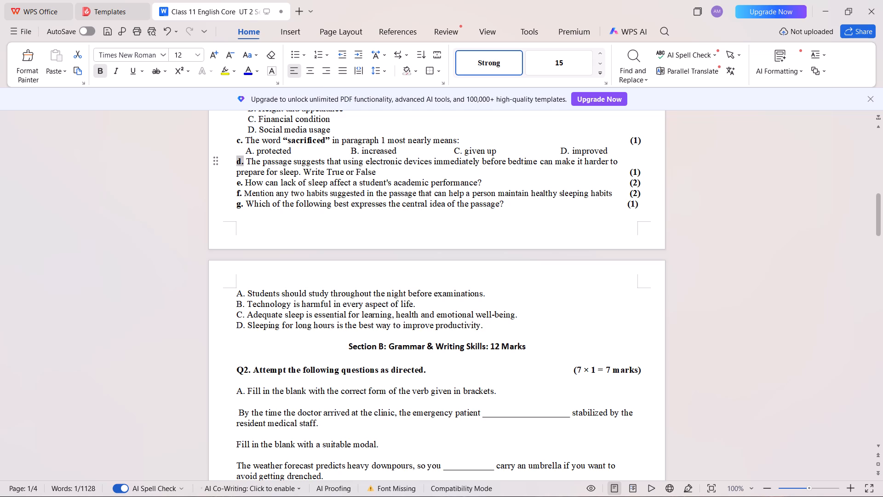
scroll(226, 367, "up", 6)
scroll(287, 368, "up", 5)
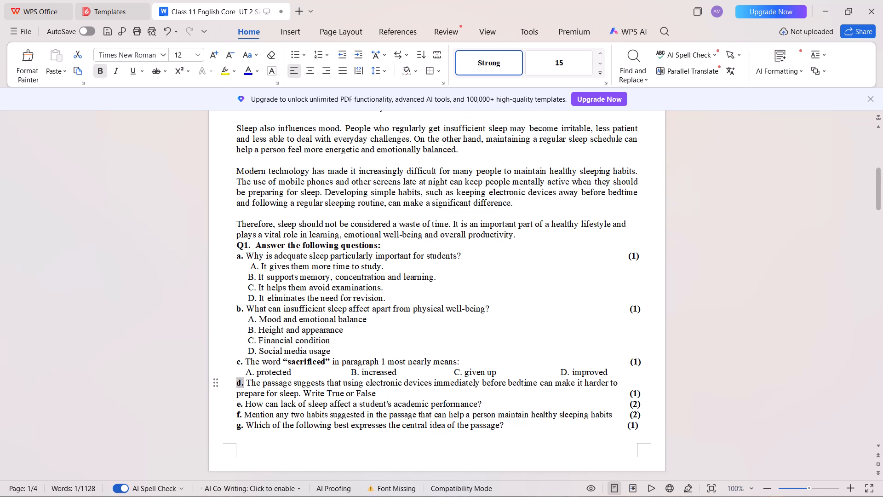
scroll(287, 368, "down", 8)
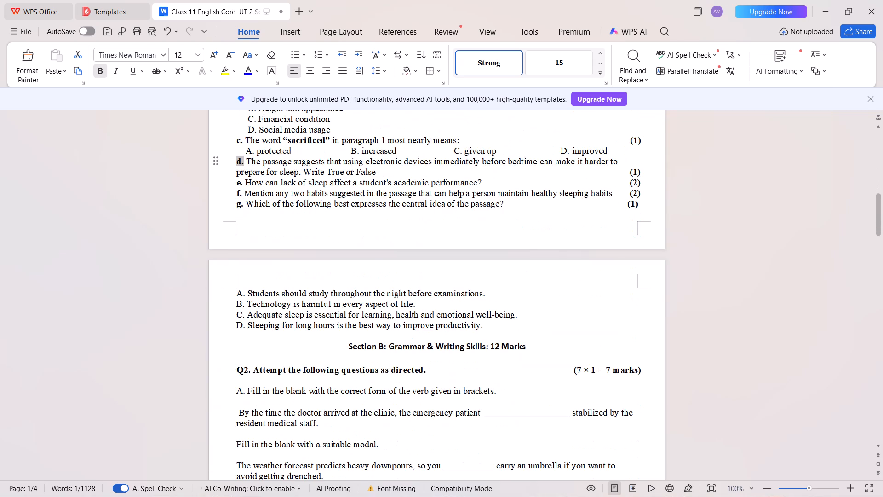
scroll(287, 368, "down", 6)
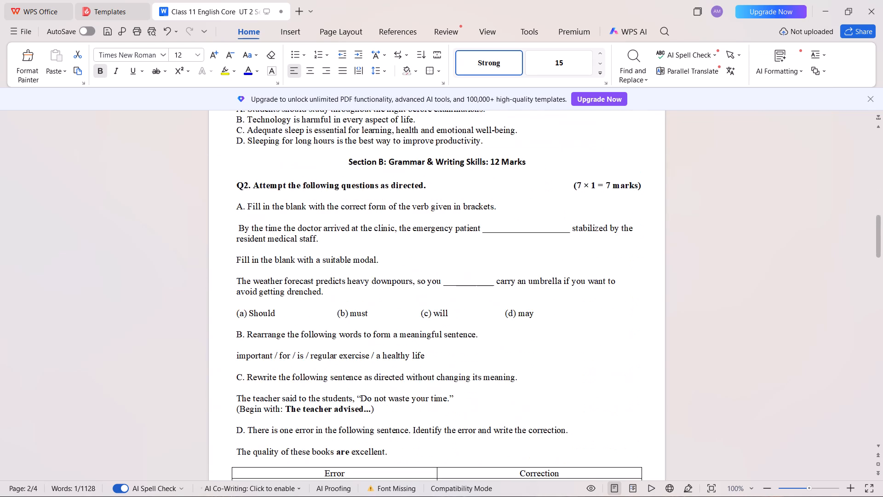
scroll(287, 368, "down", 20)
scroll(287, 368, "down", 12)
scroll(287, 369, "down", 9)
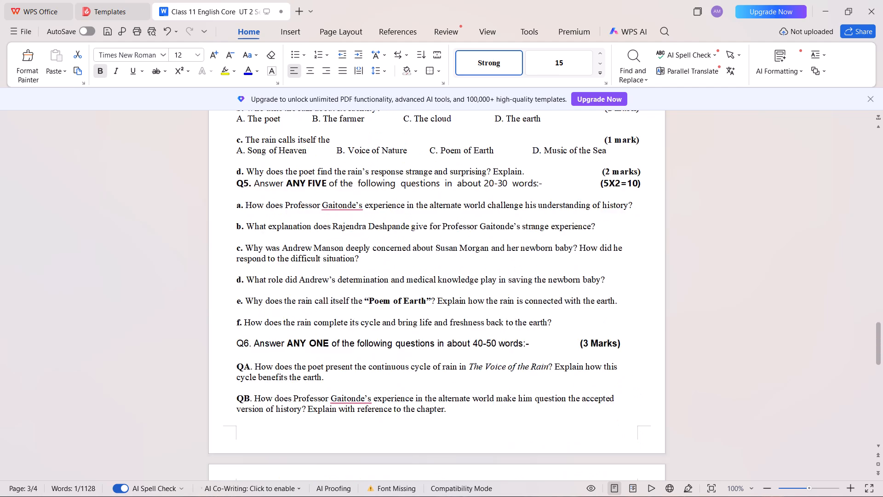
scroll(287, 370, "down", 6)
scroll(287, 370, "up", 14)
scroll(287, 370, "up", 8)
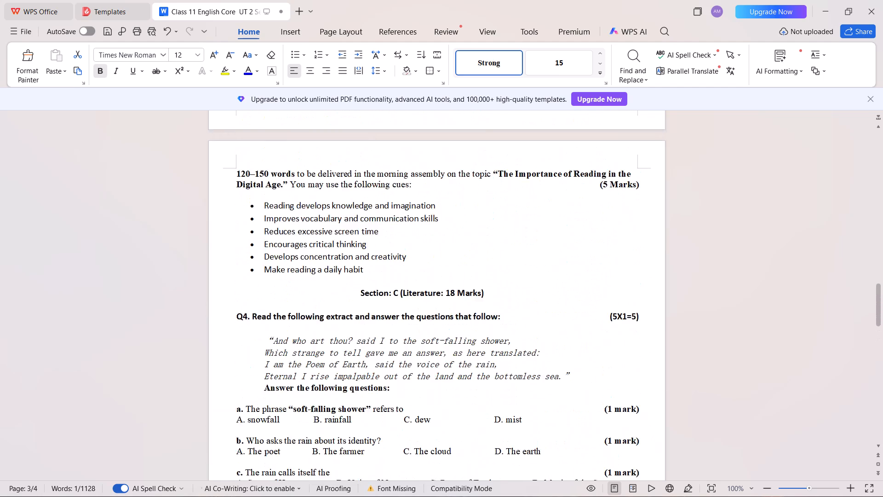
scroll(287, 370, "up", 15)
scroll(287, 370, "up", 7)
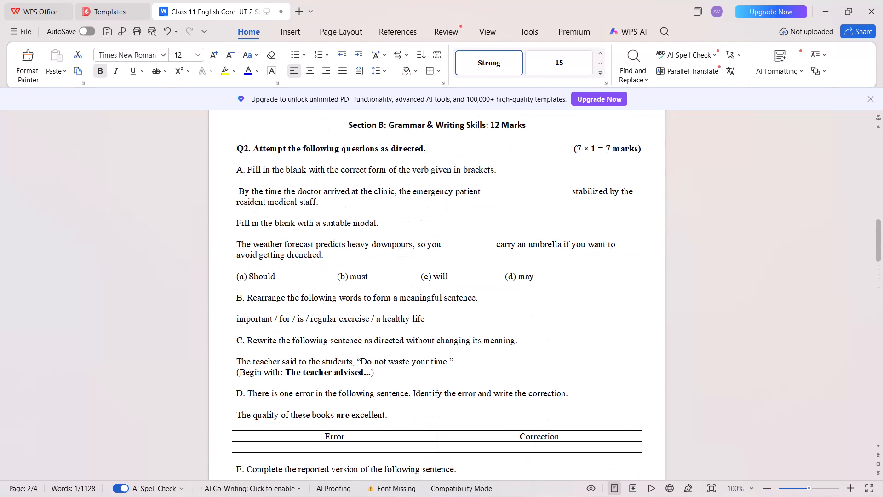
scroll(287, 370, "up", 5)
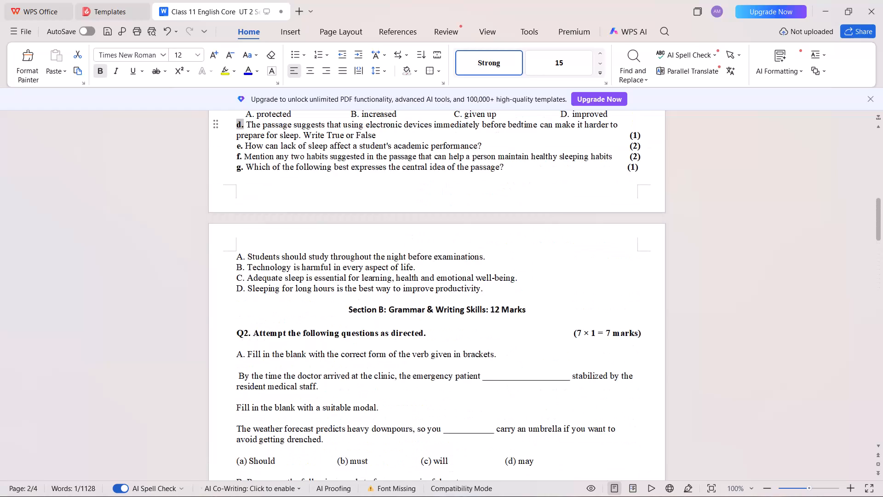
scroll(287, 370, "up", 3)
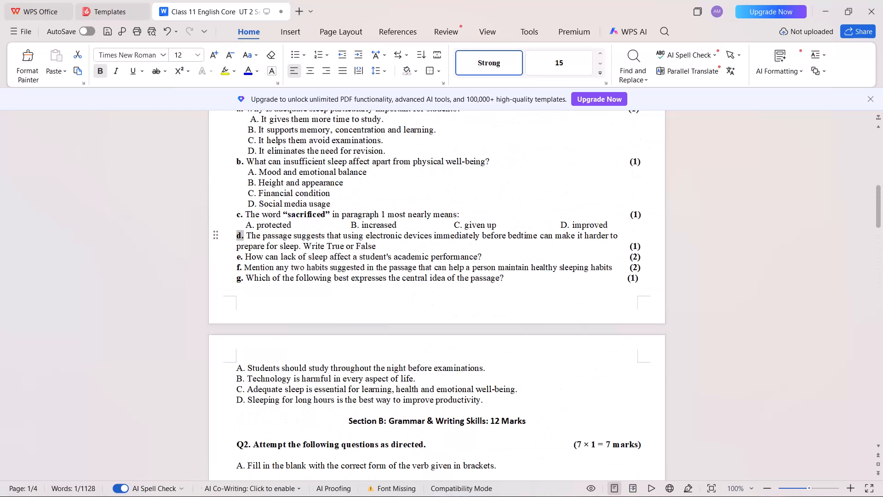
scroll(287, 370, "up", 2)
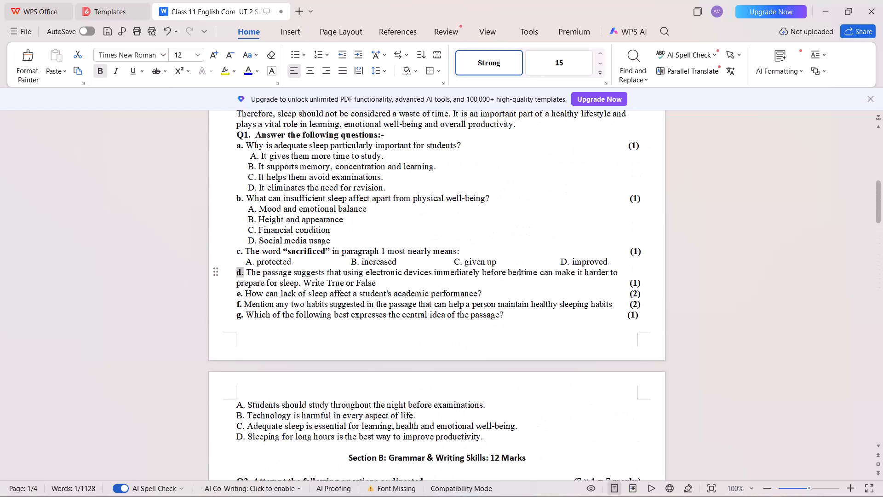
scroll(287, 370, "up", 1)
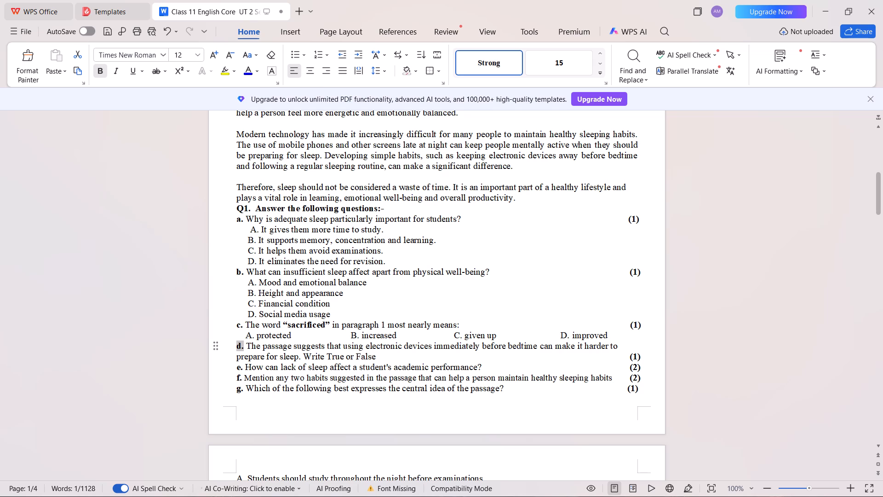
Move question b's option "B. Height and appearance" onto the same line as option A, separated by a wide gap of spaces.
left_click_drag(346, 291, 342, 291)
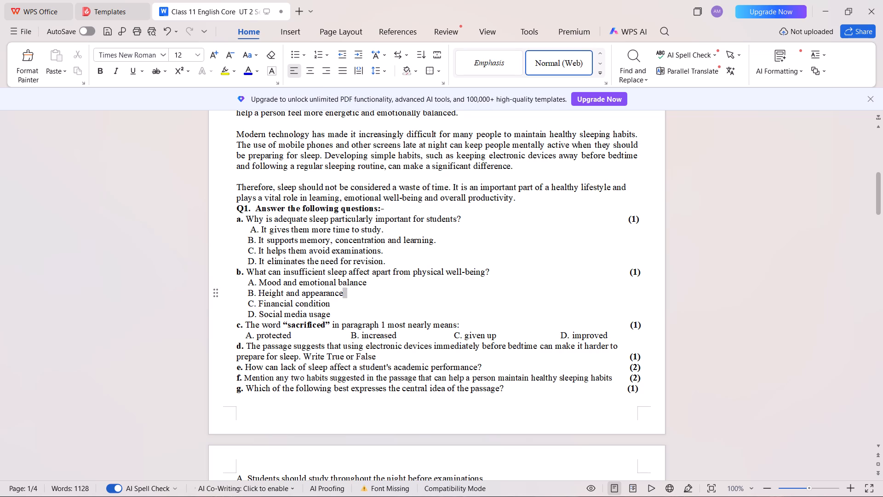
left_click_drag(342, 291, 230, 291)
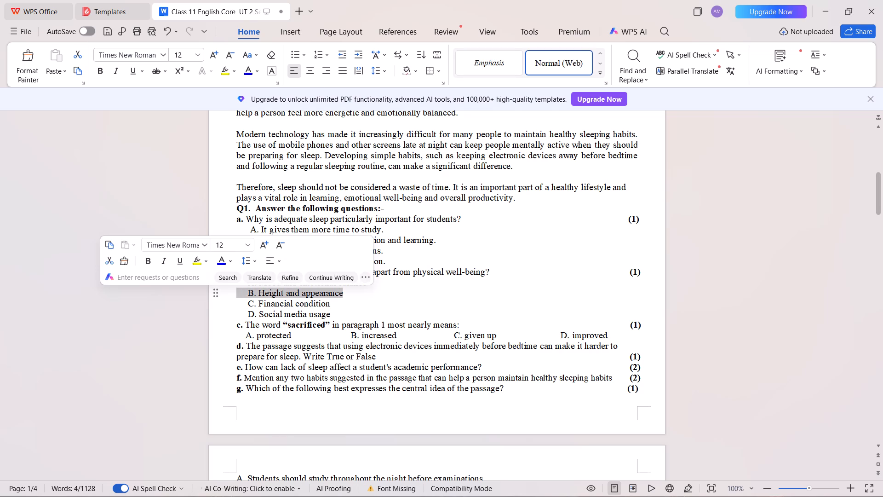
left_click(110, 258)
left_click(404, 280)
key("space")
key("space")
key("space")
key("space")
key("space")
key("space")
key("space")
key("space")
key("space")
key("space")
key("space")
key("space")
key("space")
key("space")
key("space")
key("space")
key("space")
key("space")
key("space")
key("space")
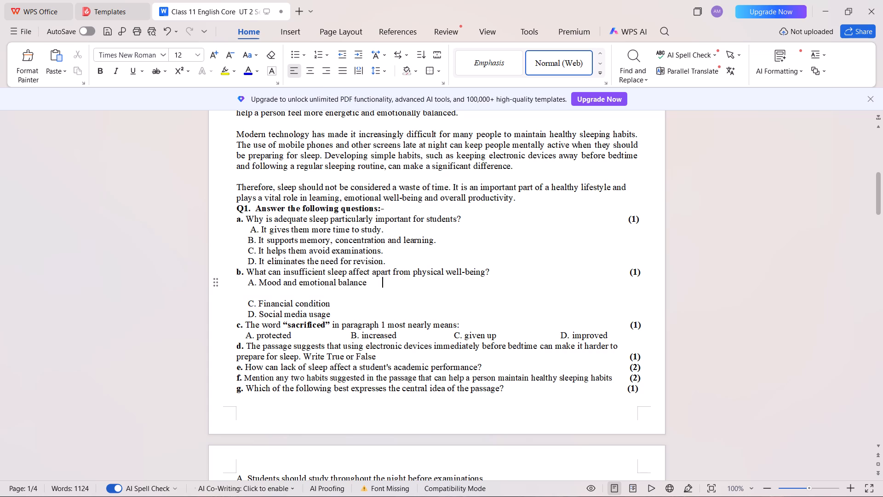
key("space")
key("space")
left_click(404, 282)
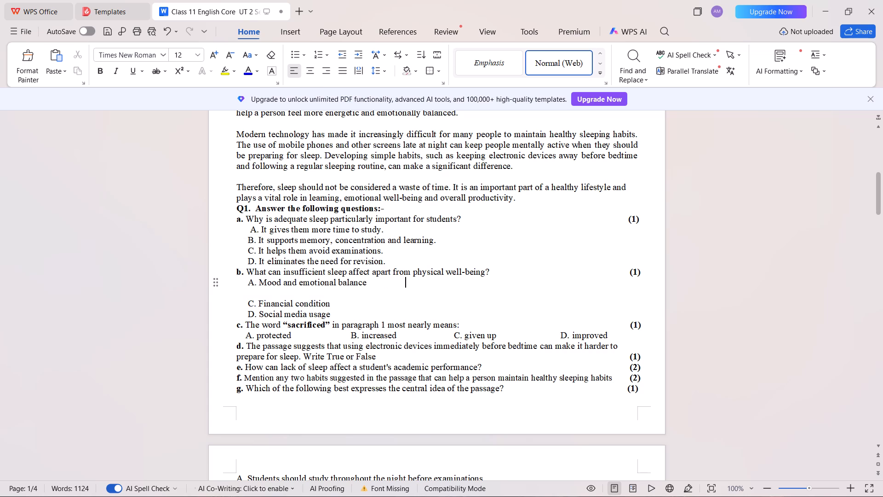
right_click(404, 282)
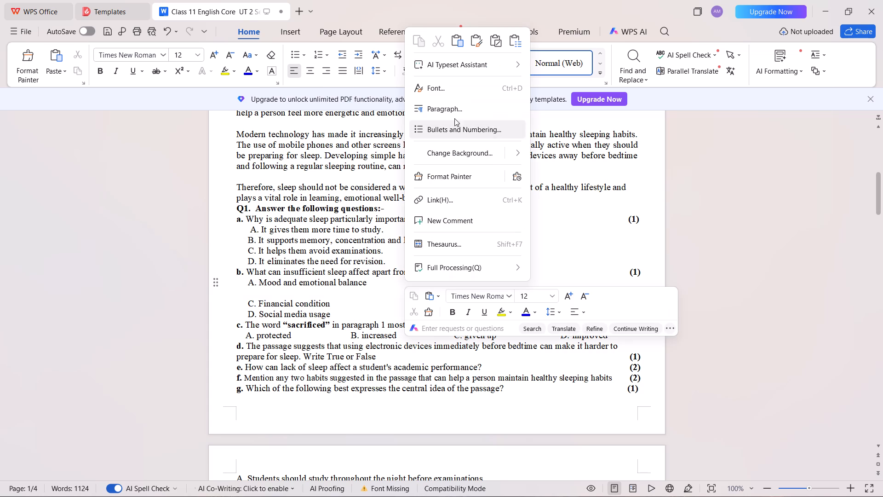
left_click(455, 38)
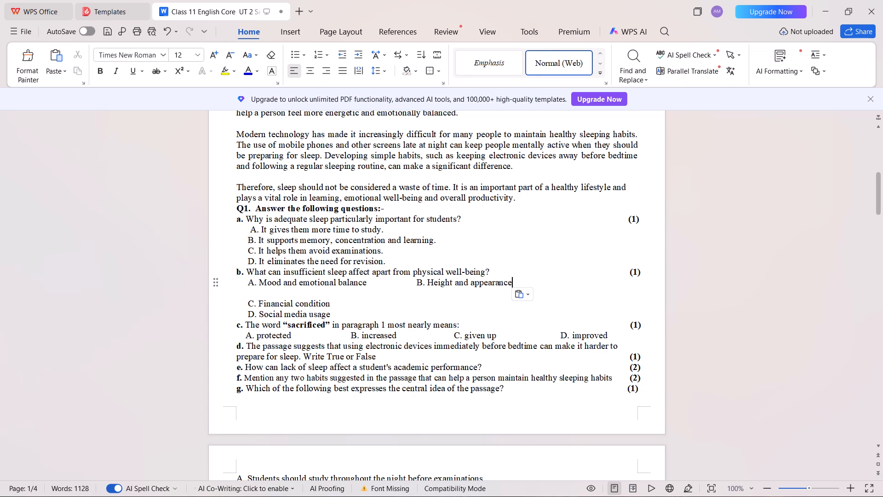
Move question b's option "D. Social media usage" onto the same line as option C, separated by a wide gap of spaces.
left_click_drag(336, 314, 256, 325)
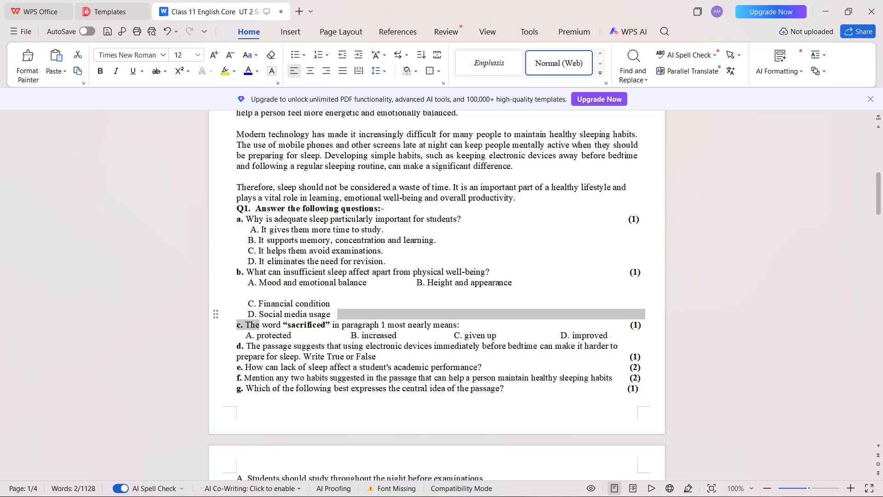
left_click_drag(256, 325, 237, 312)
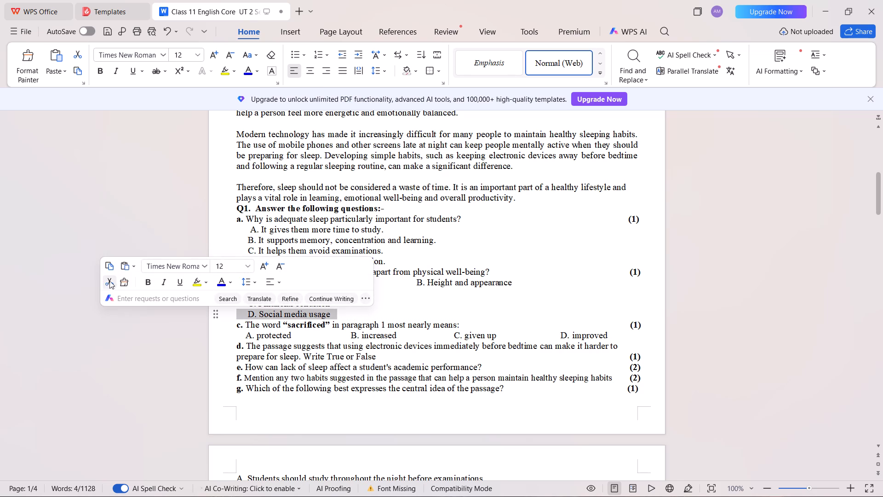
left_click(109, 283)
left_click(436, 306)
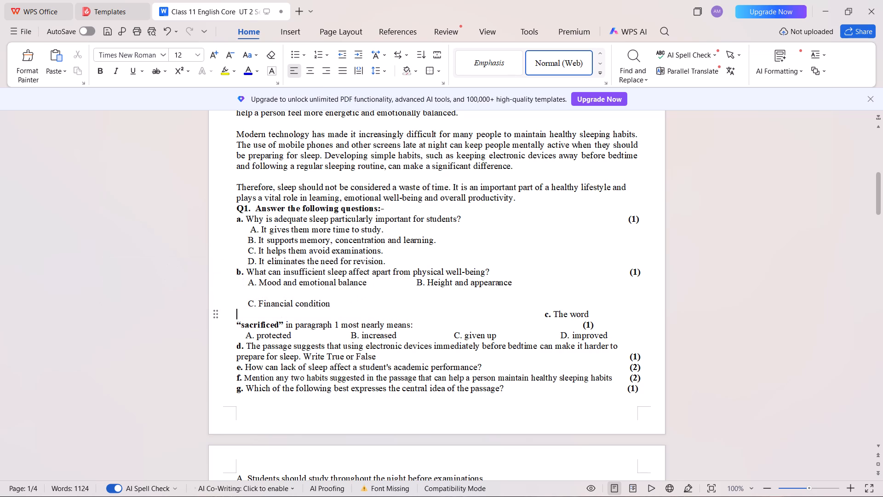
key("space")
key("space")
key("space")
key("space")
key("space")
key("space")
key("space")
key("space")
key("space")
key("space")
key("space")
key("space")
key("space")
key("space")
key("space")
key("space")
key("space")
key("space")
key("space")
key("space")
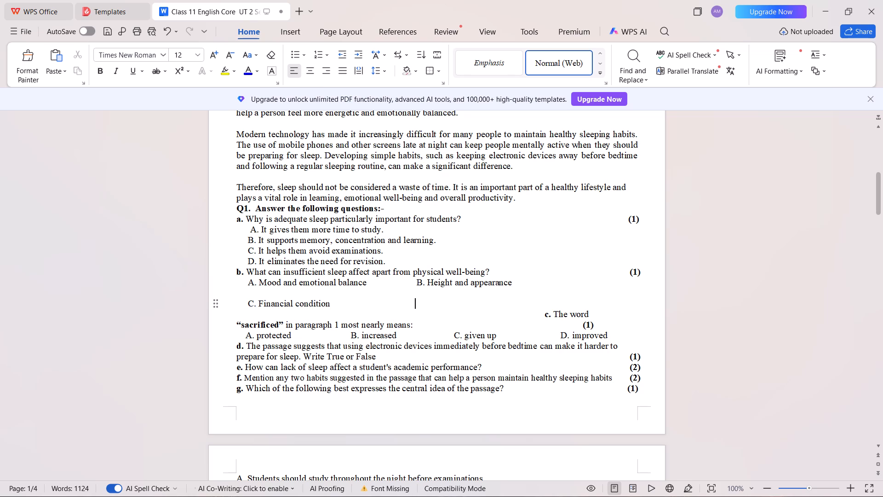
right_click(436, 306)
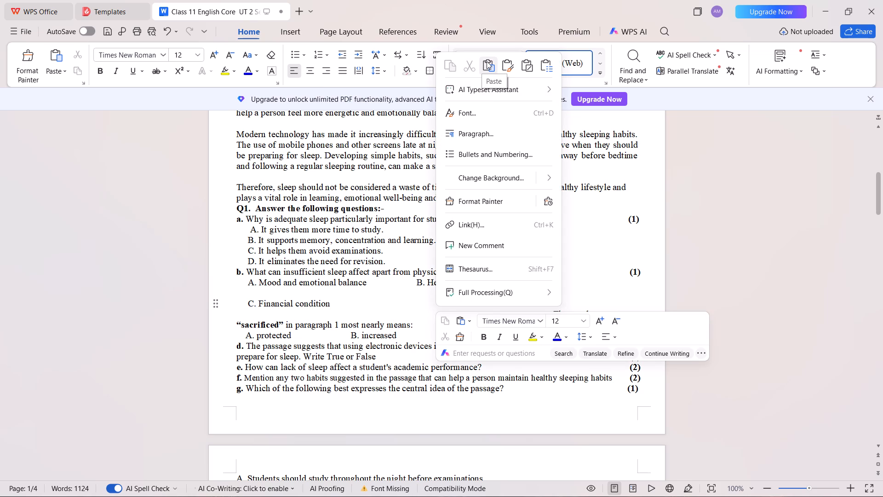
left_click(487, 61)
Remove the blank line above question b's option C and indent the option with four spaces under option A.
left_click(246, 303)
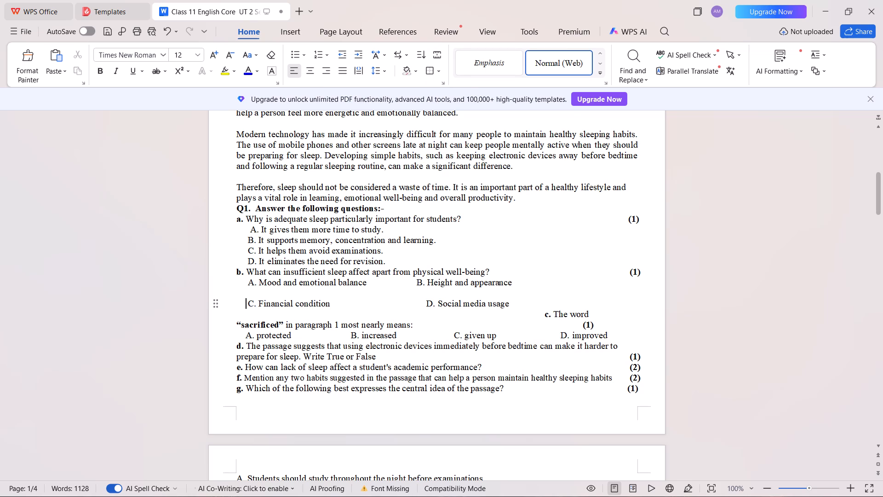
key("BackSpace")
key("BackSpace")
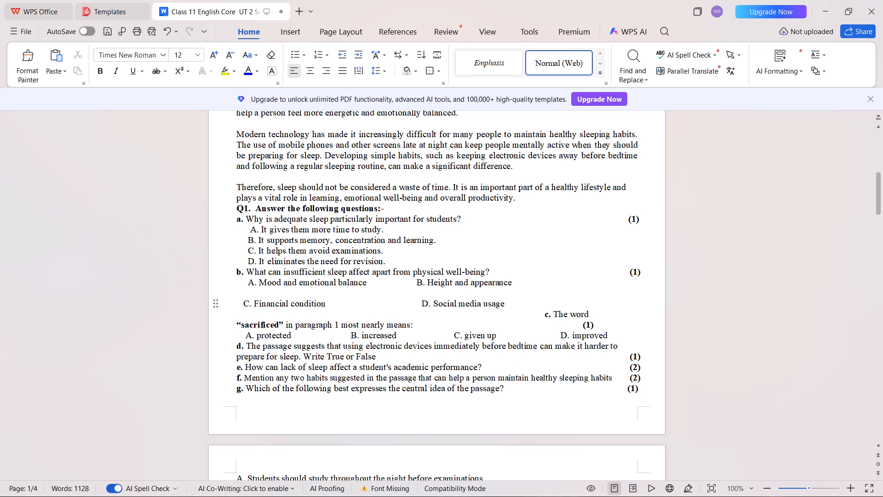
key("BackSpace")
key("BackSpace")
key("BackSpace")
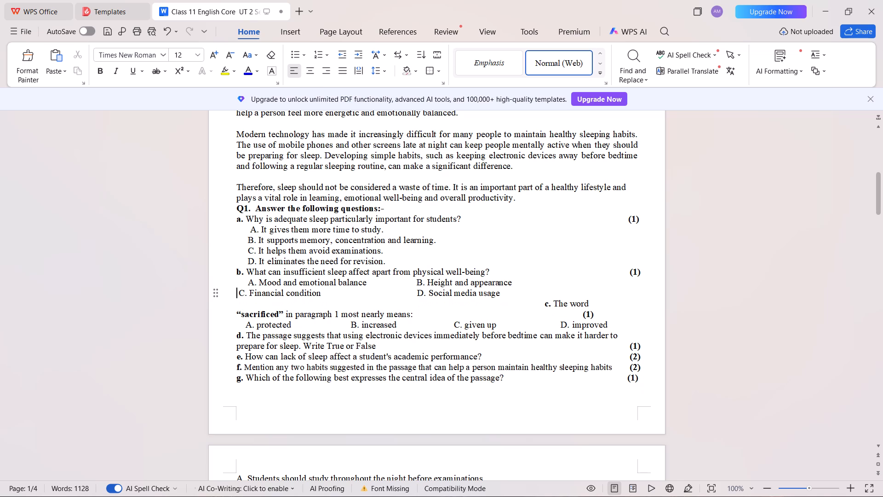
key("space")
key("space")
key("space")
key("space")
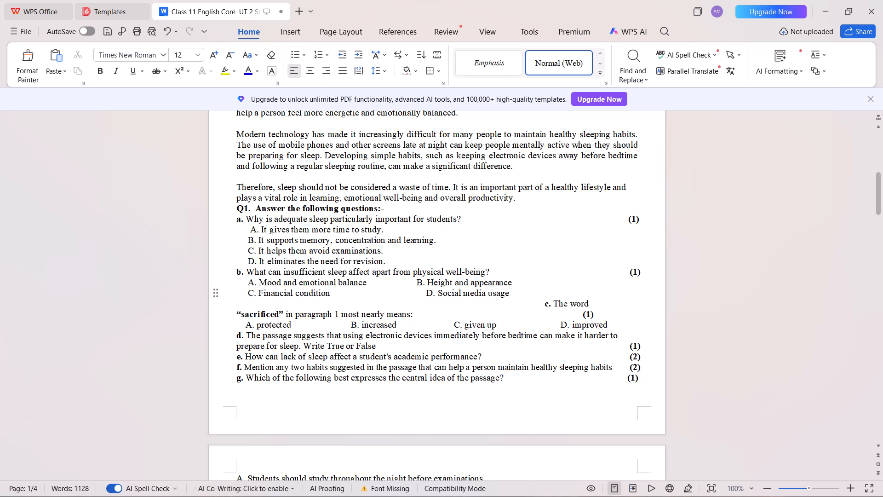
Add spaces before the "c." label until the "sacrificed" question starts at the beginning of its own line.
left_click(541, 302)
key("space")
key("space")
key("space")
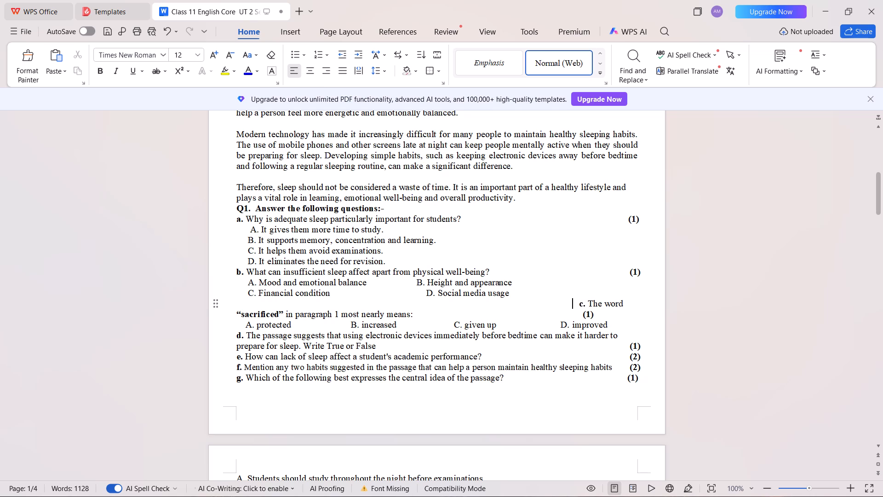
key("space")
key("space")
key("space")
key("space")
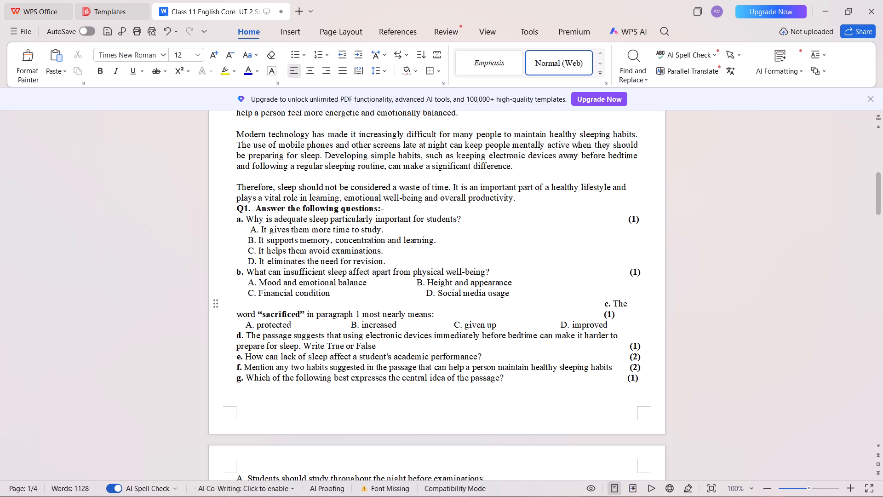
key("space")
key("space")
key("space")
key("space")
key("space")
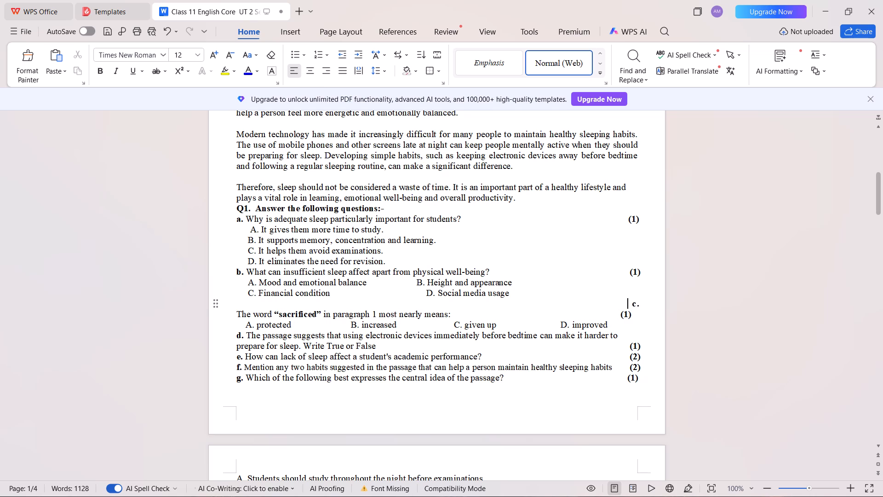
key("space")
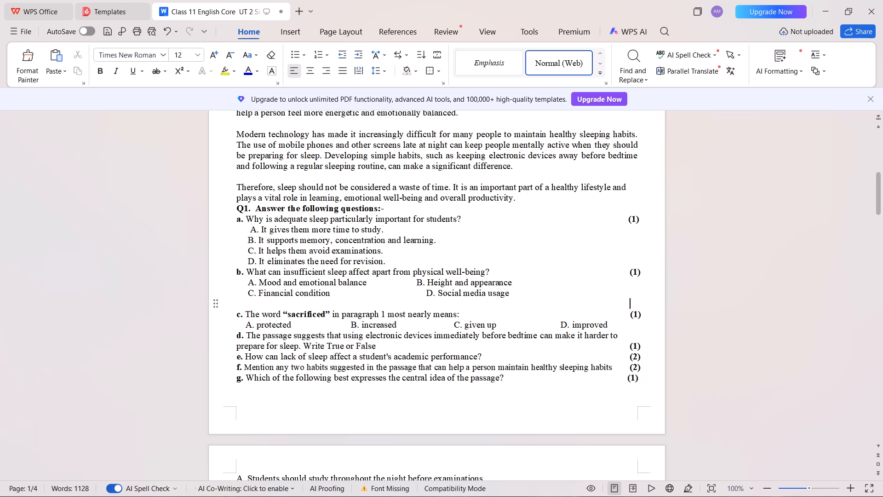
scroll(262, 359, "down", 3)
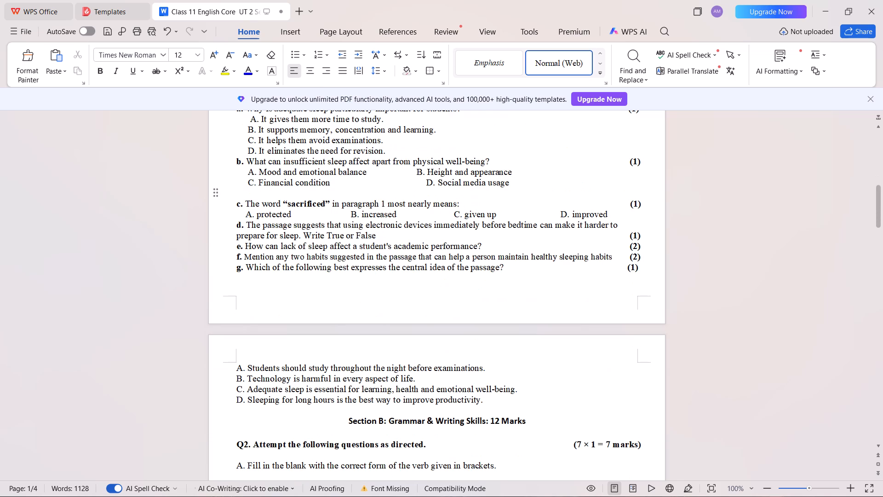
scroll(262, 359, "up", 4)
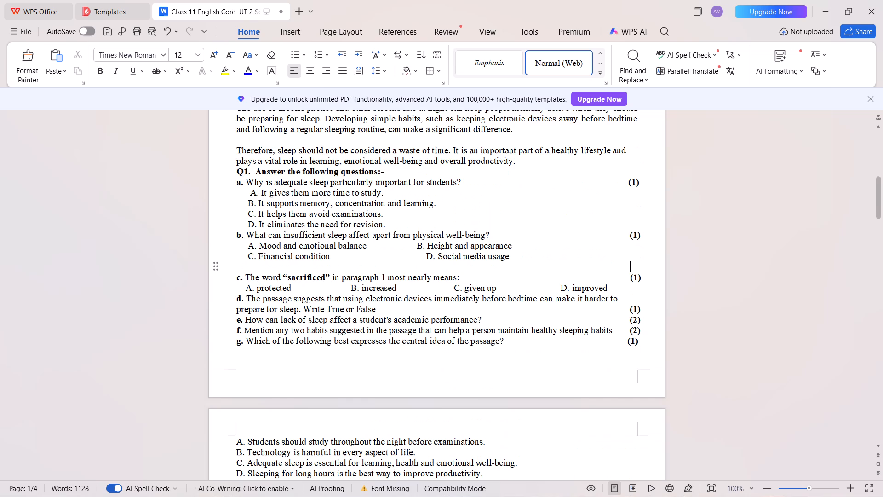
Delete the blank underline trailing after "Attempt questions based on specific instructions for each part." in the General Instructions.
scroll(262, 359, "up", 13)
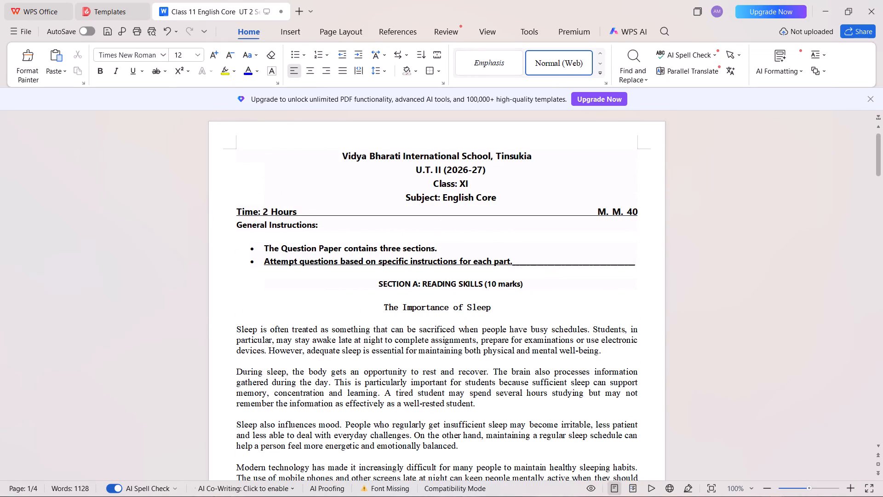
left_click(639, 261)
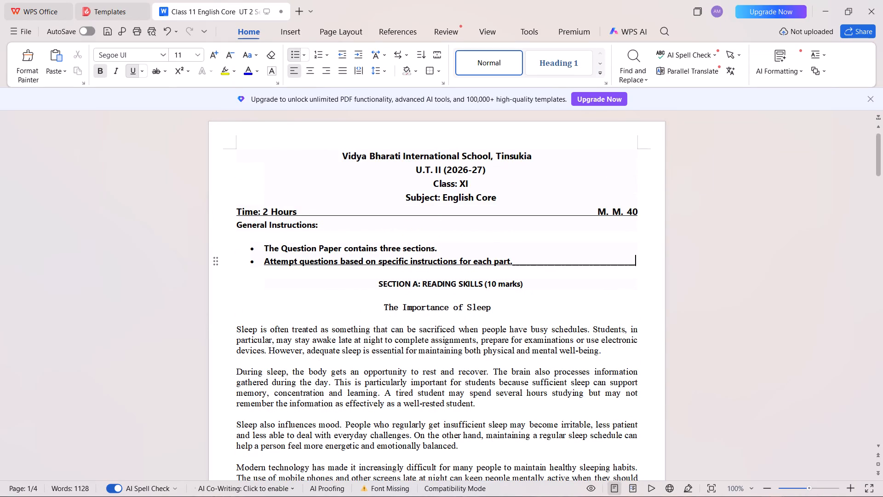
key("BackSpace")
key("BackSpace")
key("BackSpace")
key("BackSpace")
key("BackSpace")
key("BackSpace")
key("BackSpace")
key("BackSpace")
key("BackSpace")
key("BackSpace")
key("BackSpace")
key("BackSpace")
key("BackSpace")
key("BackSpace")
key("BackSpace")
key("BackSpace")
key("BackSpace")
key("BackSpace")
key("BackSpace")
key("BackSpace")
key("BackSpace")
key("BackSpace")
key("BackSpace")
key("BackSpace")
key("BackSpace")
key("BackSpace")
key("BackSpace")
key("BackSpace")
key("BackSpace")
key("BackSpace")
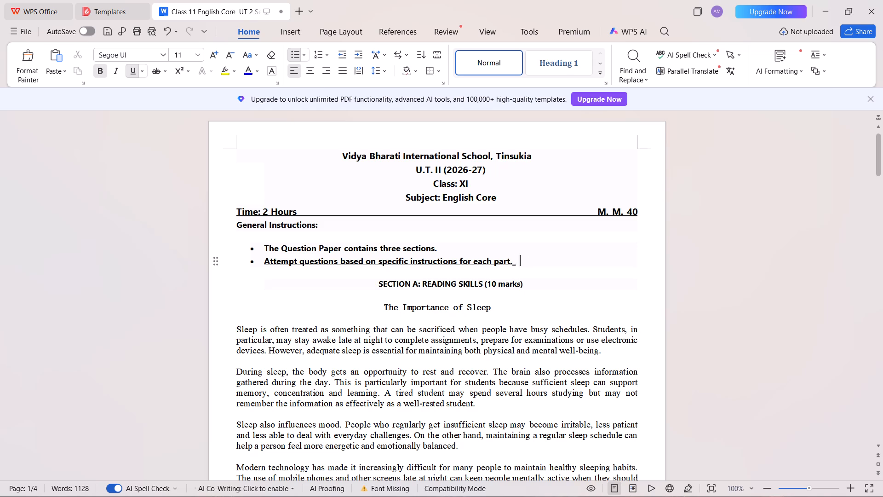
key("BackSpace")
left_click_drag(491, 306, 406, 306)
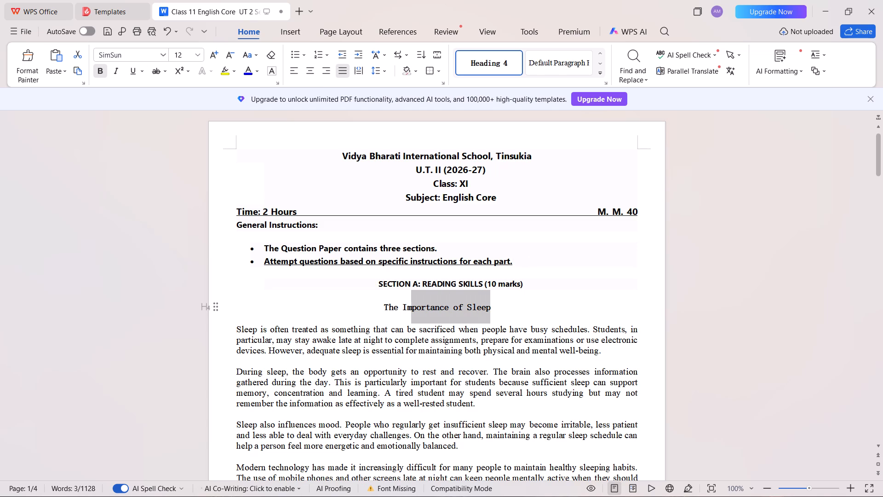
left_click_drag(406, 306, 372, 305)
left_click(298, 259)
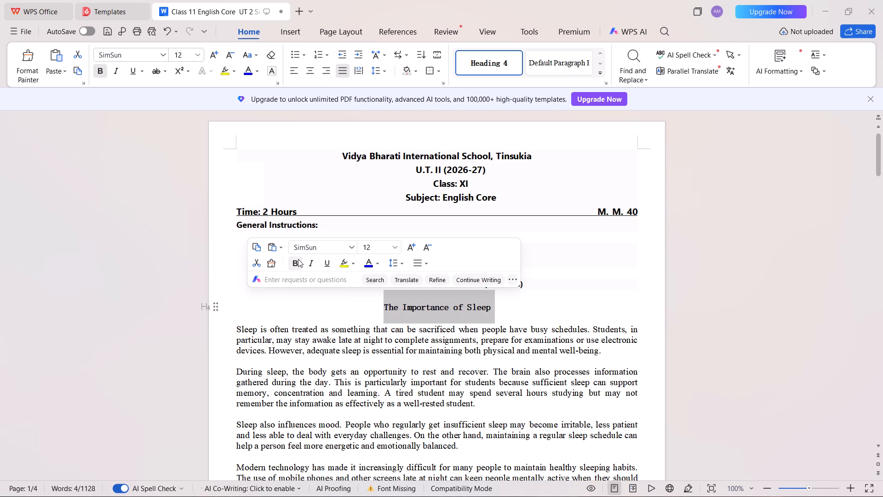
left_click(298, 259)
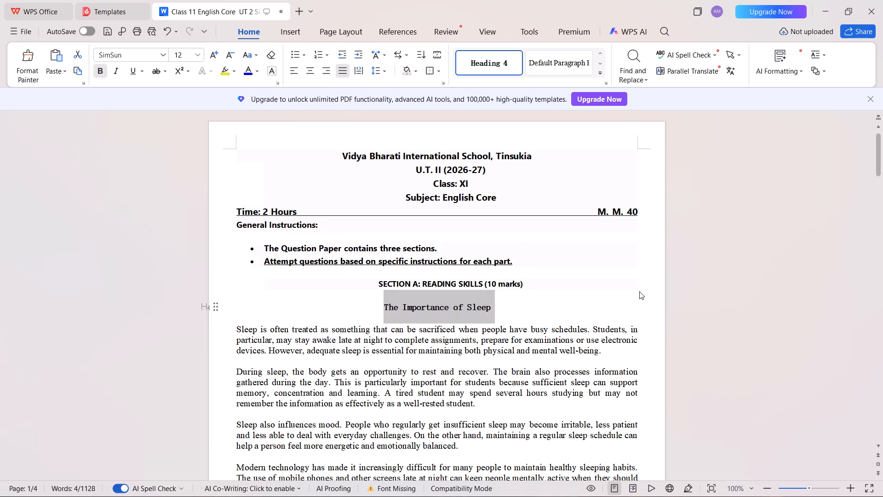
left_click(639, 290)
Add four spaces before question b's option "B. Height and appearance" to align it above option D.
scroll(639, 290, "down", 5)
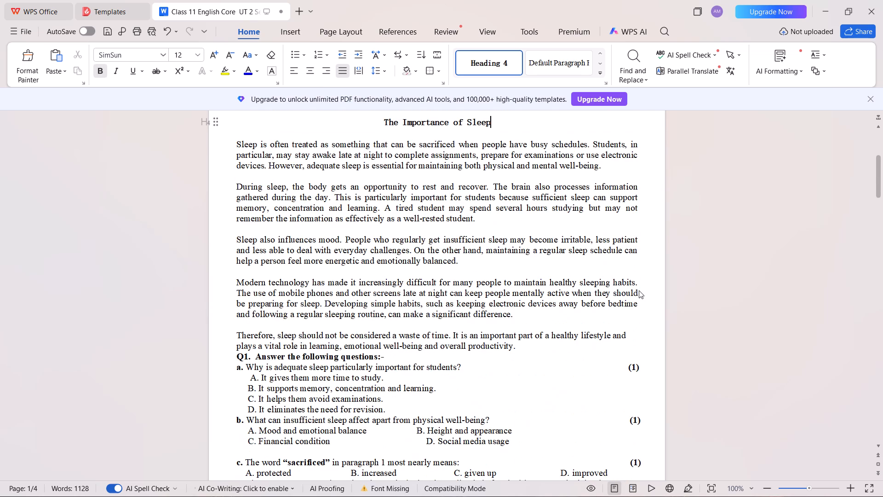
scroll(639, 290, "down", 4)
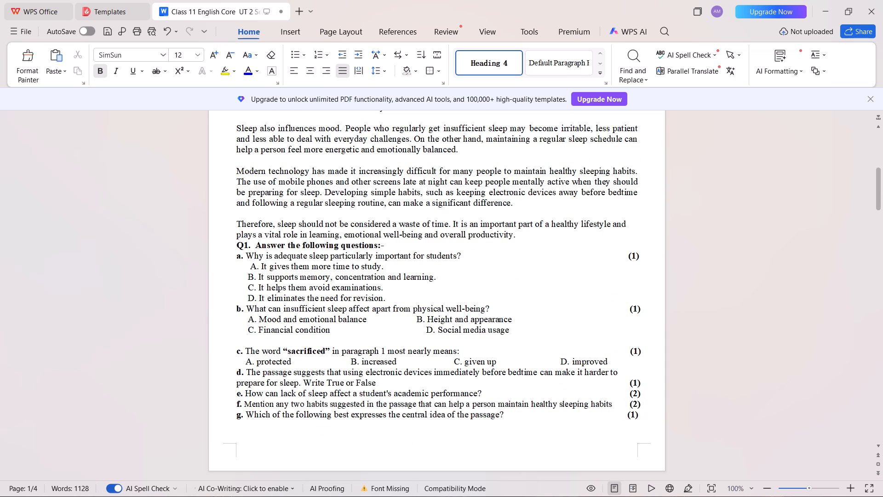
left_click(407, 317)
key("space")
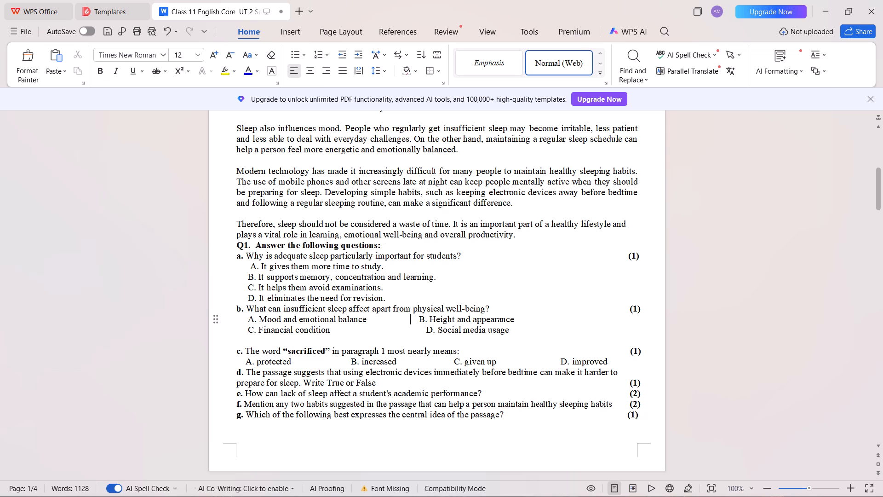
key("space")
key("space")
key("space")
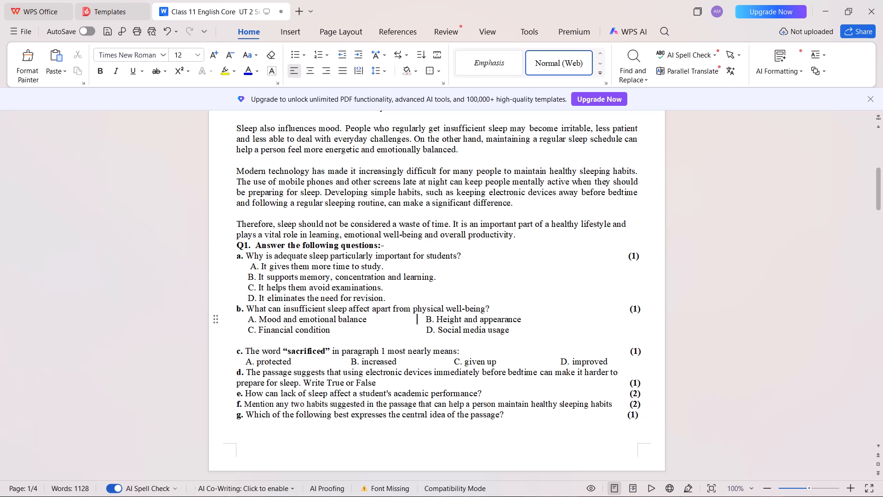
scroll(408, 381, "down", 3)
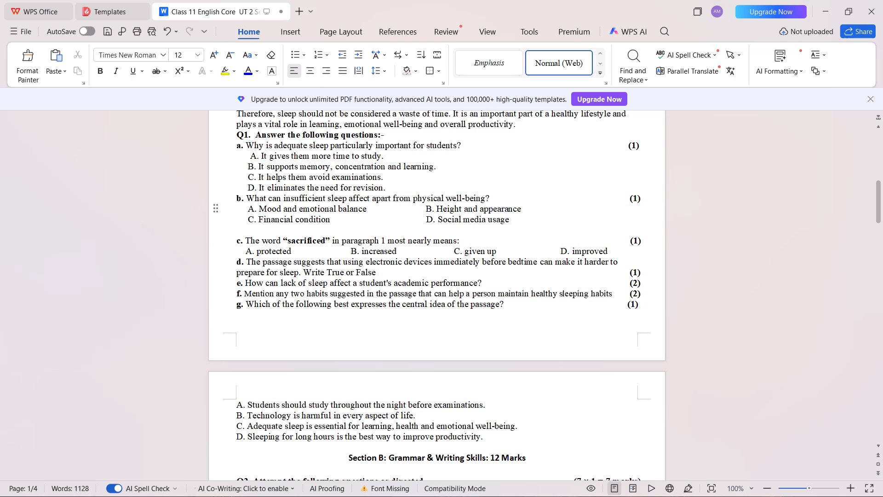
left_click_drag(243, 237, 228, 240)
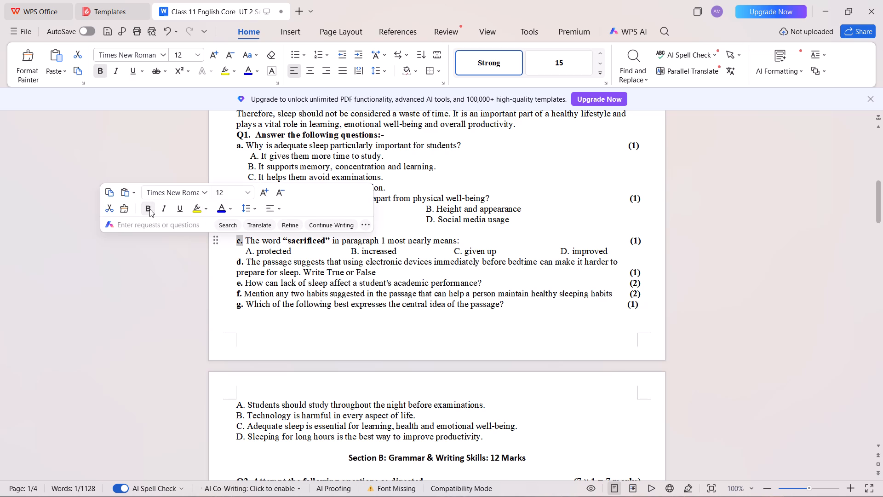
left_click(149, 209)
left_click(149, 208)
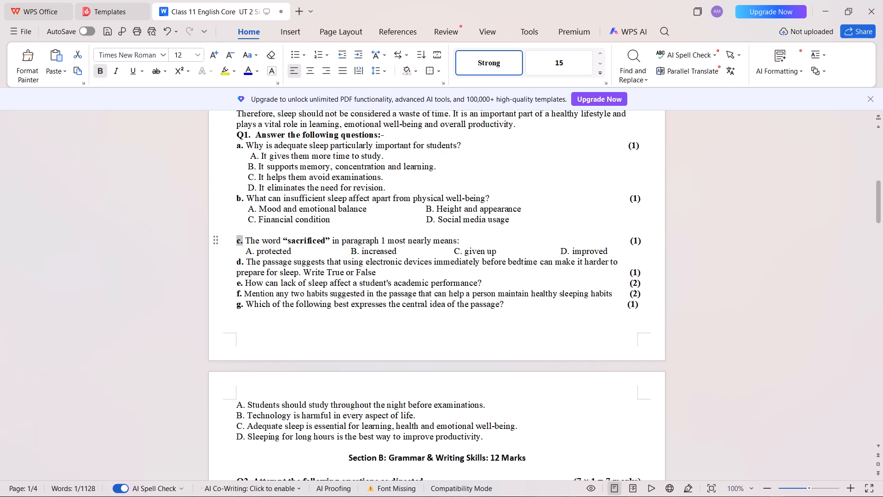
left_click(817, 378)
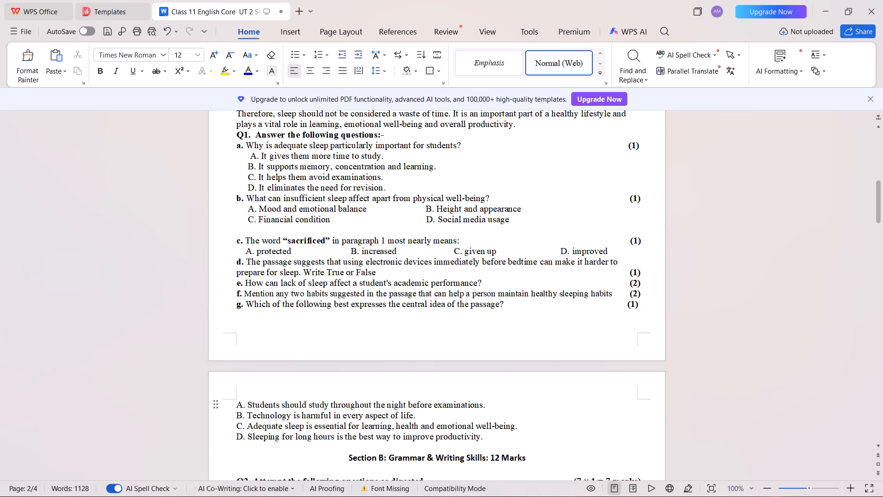
Make the words "True" and "False" bold in question d.
left_click_drag(342, 272, 325, 272)
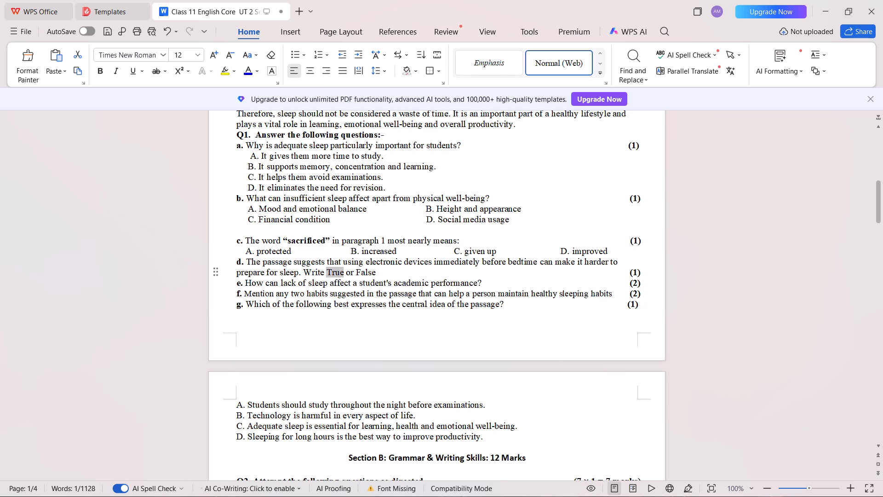
left_click_drag(325, 272, 325, 272)
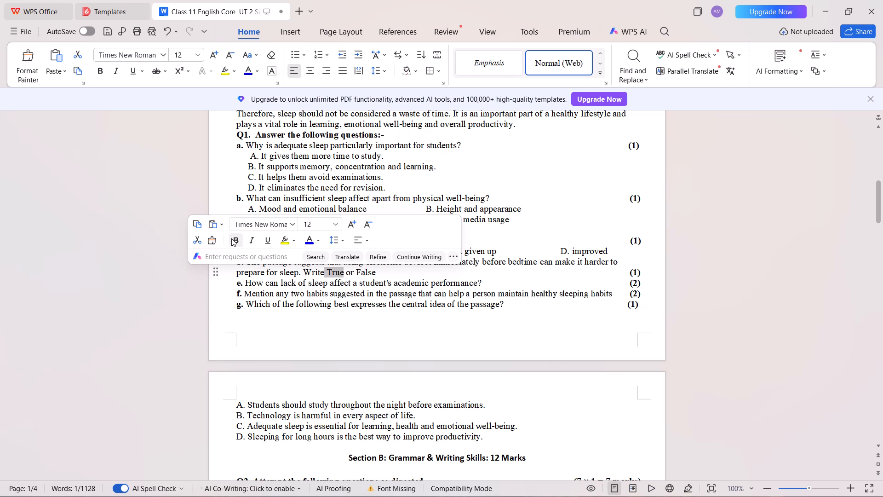
left_click(231, 238)
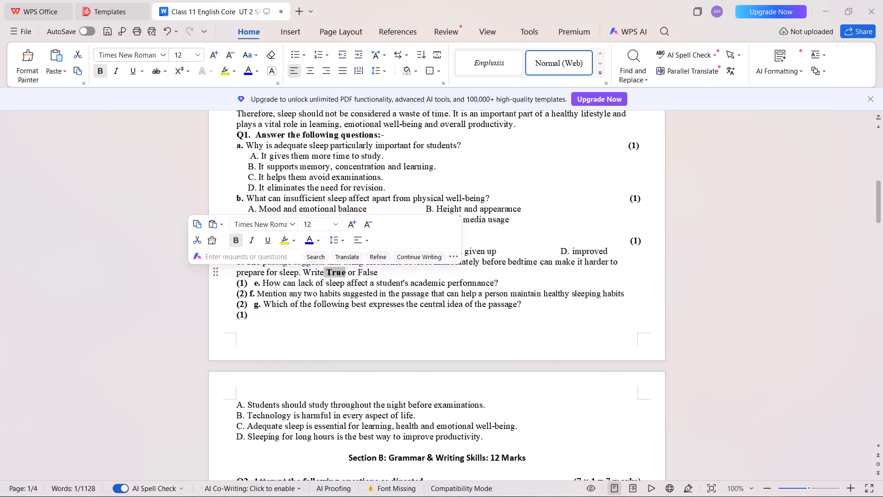
left_click(379, 270)
left_click_drag(379, 271, 357, 271)
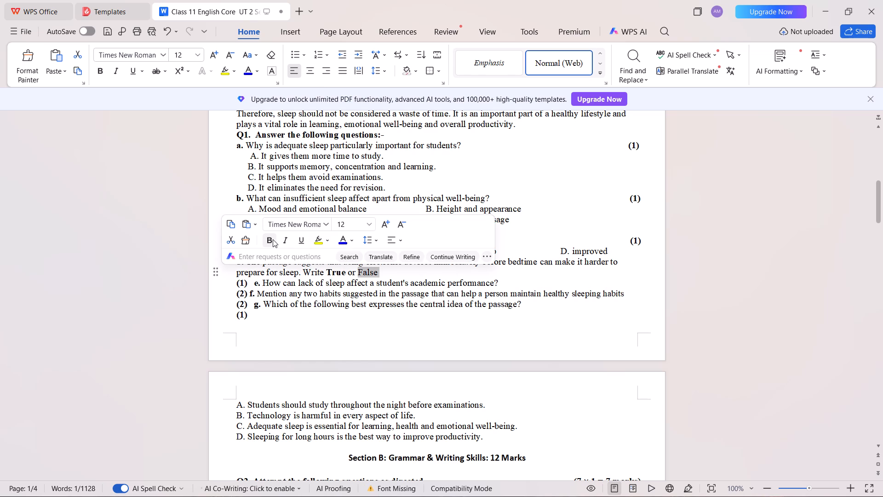
left_click(272, 239)
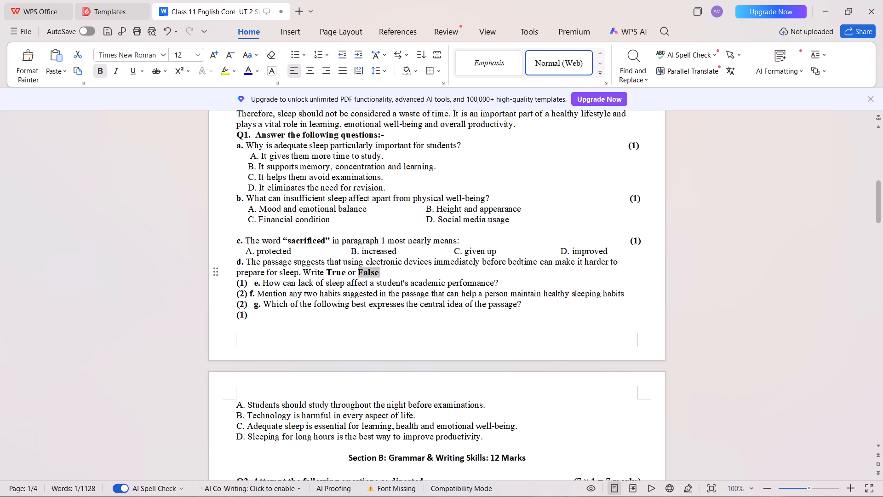
Remove one space from the gap after "False" so question d's mark (1) fits at the end of its line.
left_click(557, 270)
key("BackSpace")
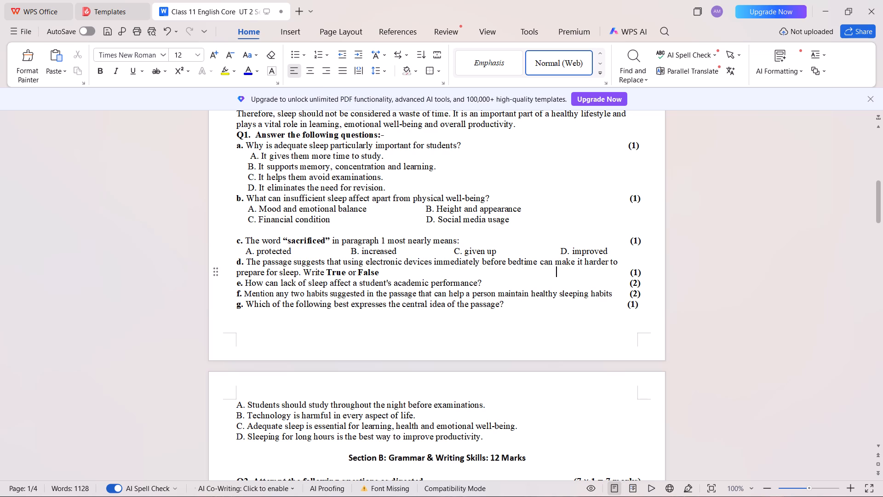
Add an unnumbered blank line below question g's option "D. Sleeping for long hours is the best way to improve productivity.".
left_click(487, 437)
key("Return")
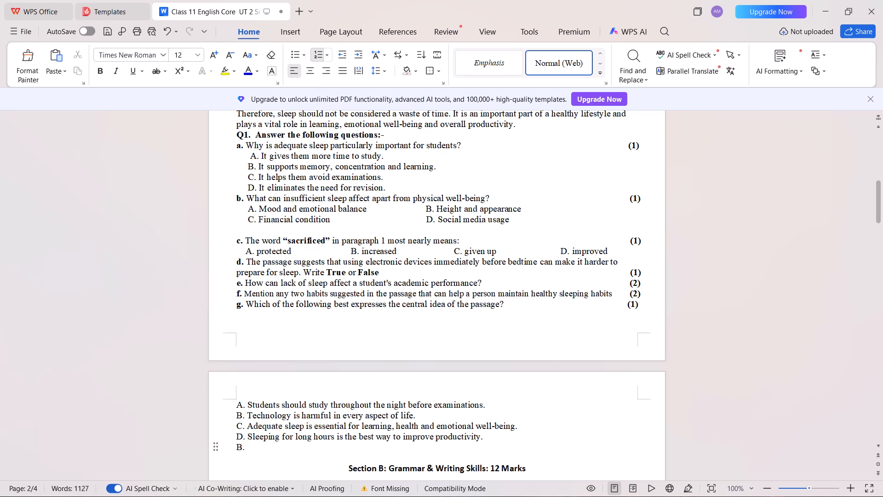
key("BackSpace")
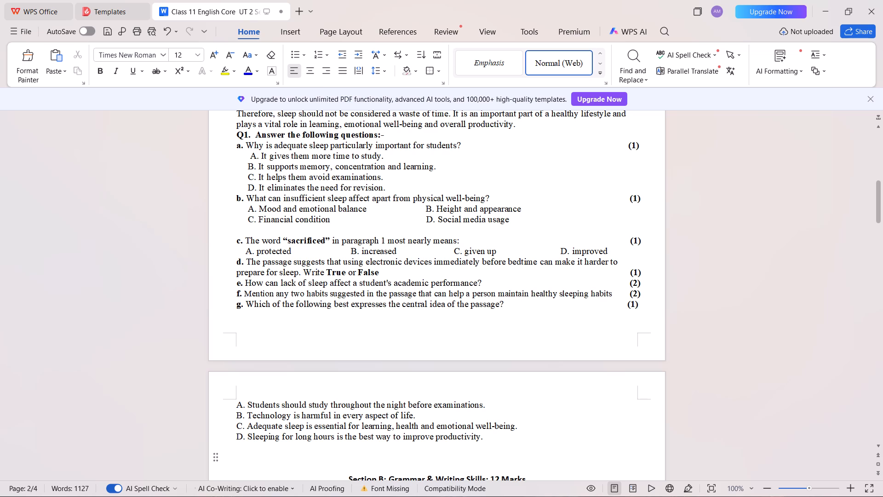
Add four spaces between the "A." label and the text of question g's first option.
left_click(231, 401)
key("space")
key("space")
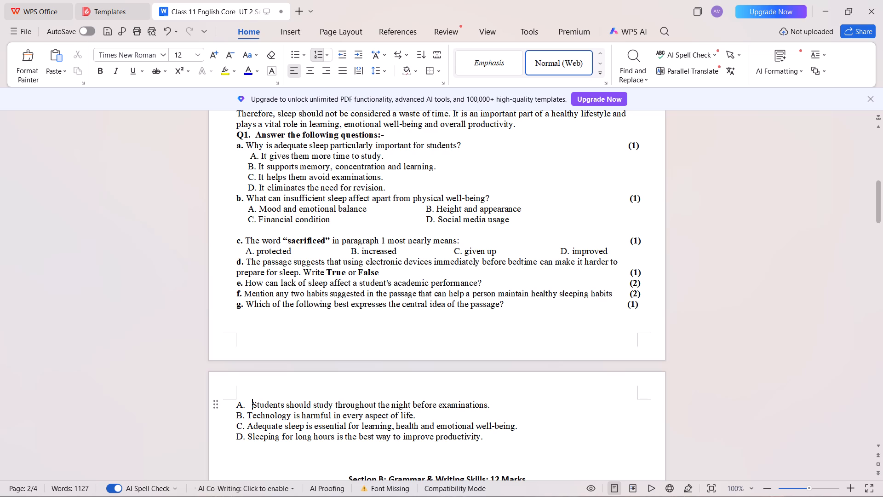
key("space")
key("space")
Indent question g's option "B. Technology is harmful in every aspect of life." with eight spaces.
left_click(233, 415)
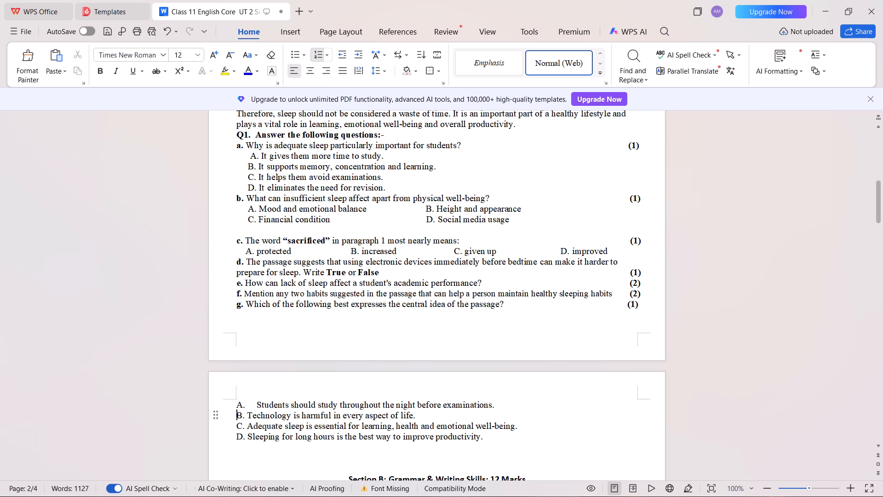
key("space")
key("space")
key("space")
key("space")
key("space")
key("space")
key("space")
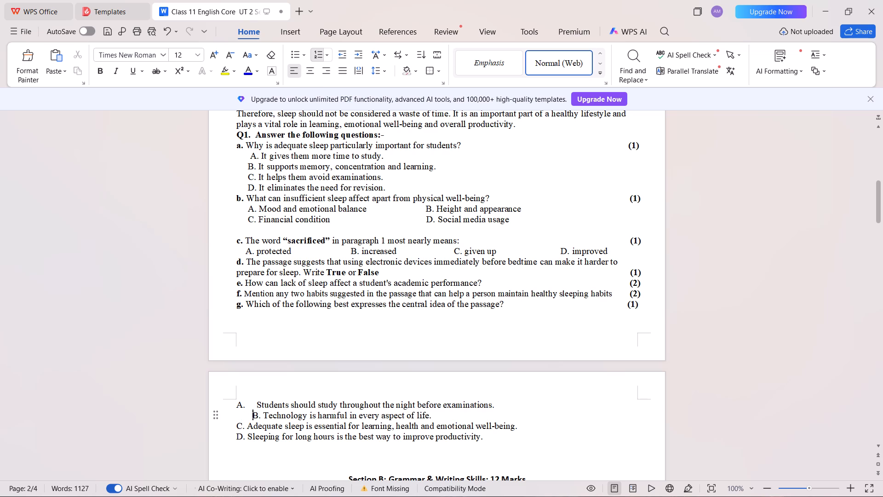
key("space")
Indent question g's option C about adequate sleep with eight spaces, in line with option B.
left_click(233, 428)
key("space")
key("space")
key("space")
key("space")
key("space")
key("space")
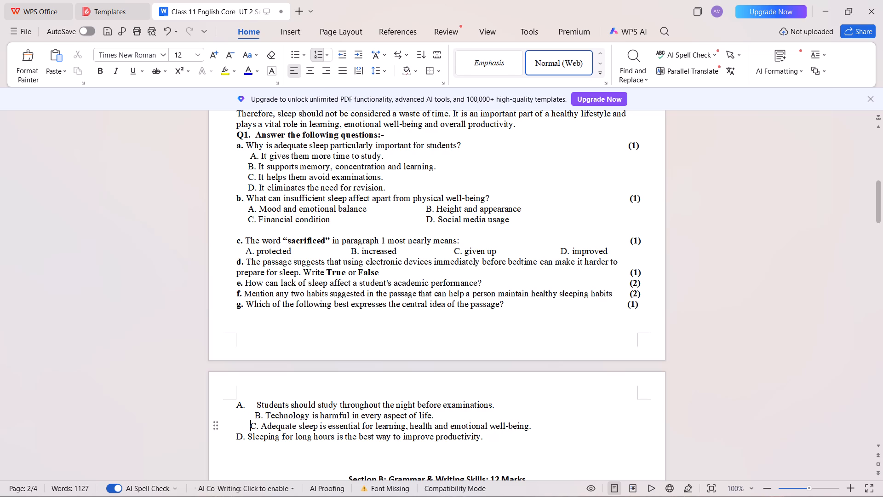
key("space")
key("space")
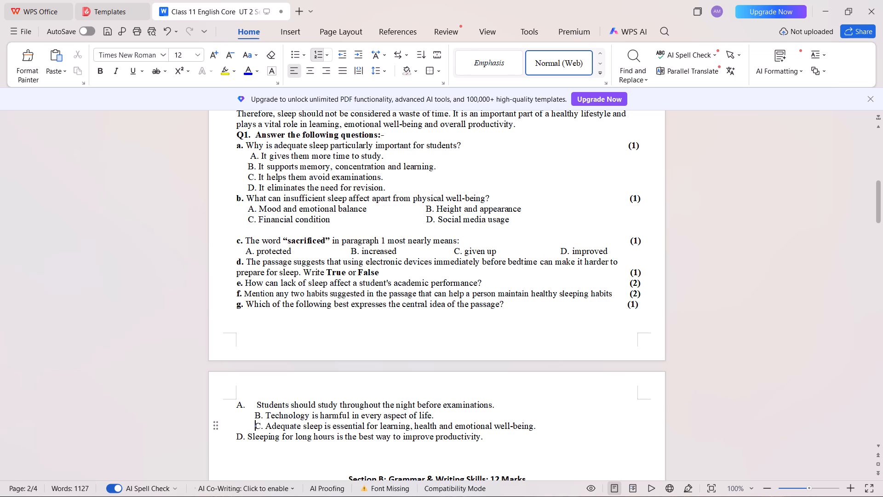
Indent question g's option D about sleeping for long hours with seven spaces under option C.
left_click(235, 439)
key("space")
key("space")
key("space")
key("space")
key("space")
key("space")
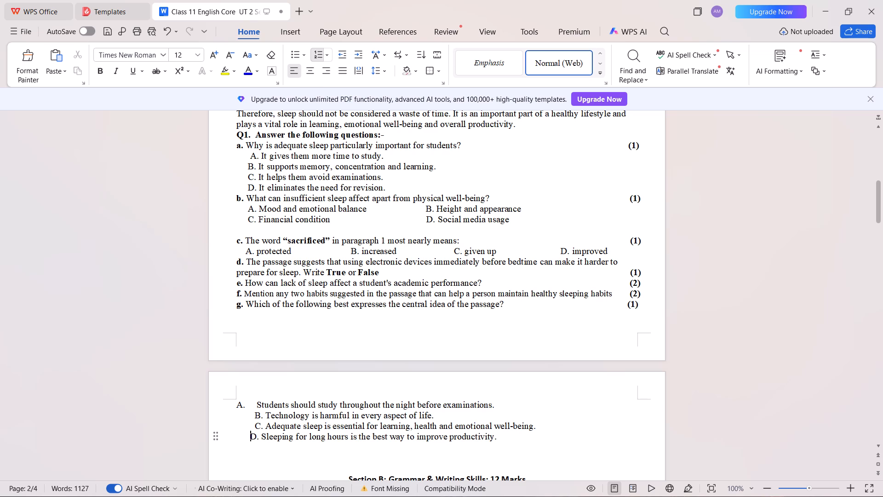
key("space")
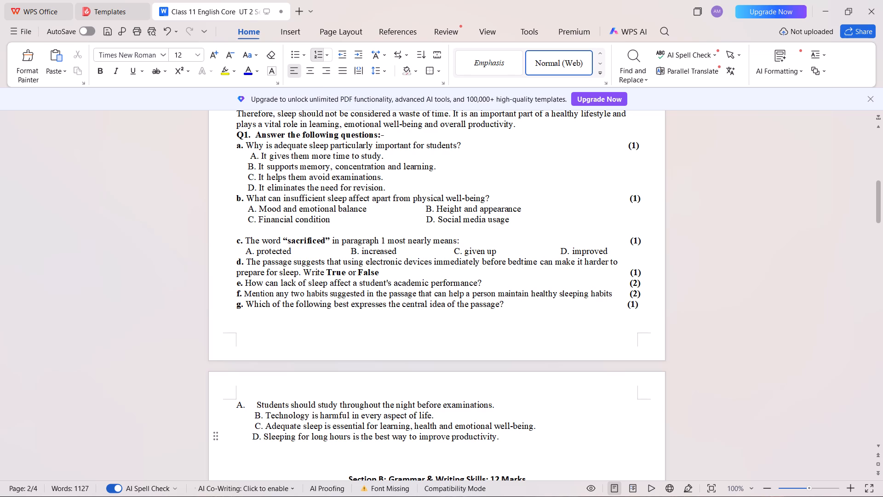
Undo the automatic numbering on question g's option A, keeping its "A." label as ordinary text.
left_click(245, 405)
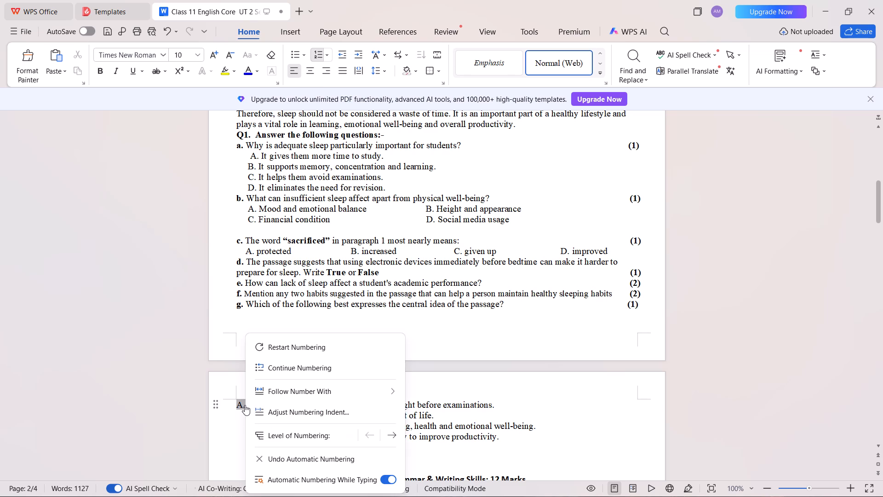
left_click(277, 460)
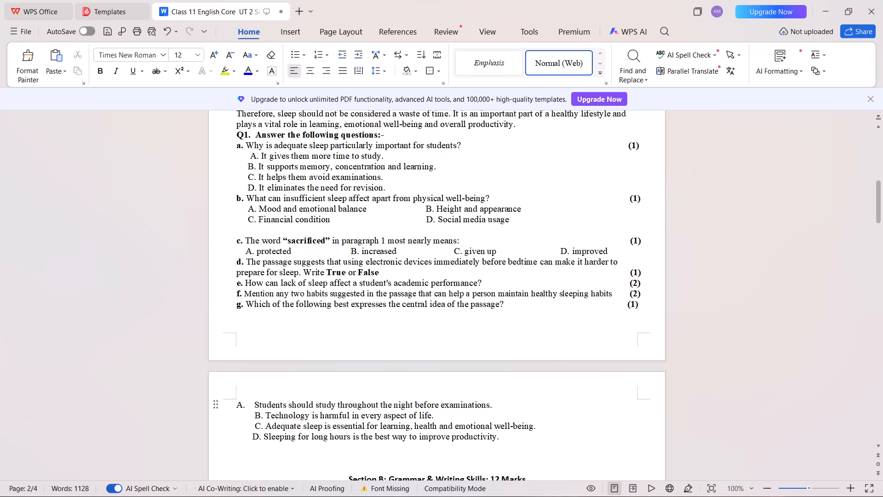
left_click(252, 405)
Close the gap after question g's option A label, leaving it as "A", and indent the option in line with option B.
key("BackSpace")
key("BackSpace")
key("BackSpace")
key("BackSpace")
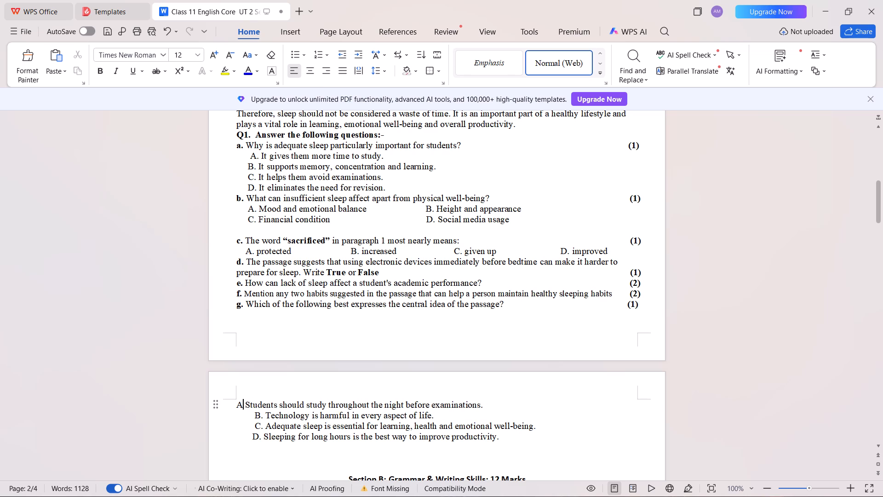
left_click(231, 404)
key("space")
key("space")
key("space")
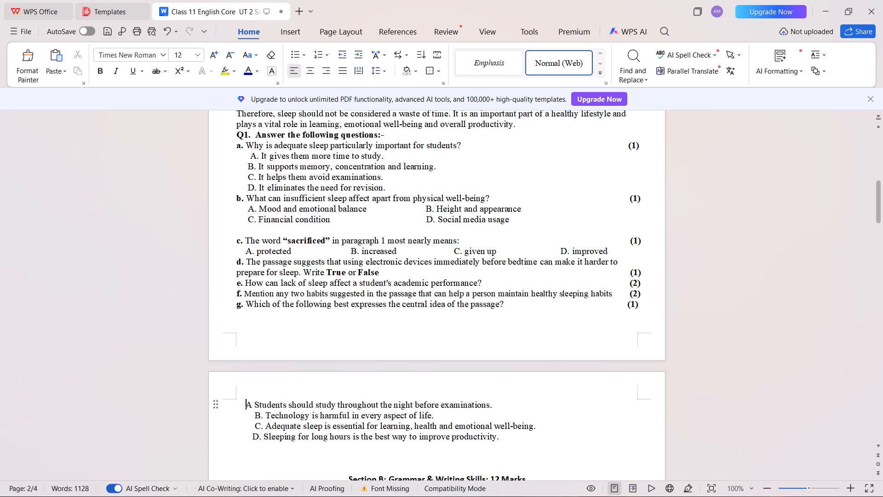
key("space")
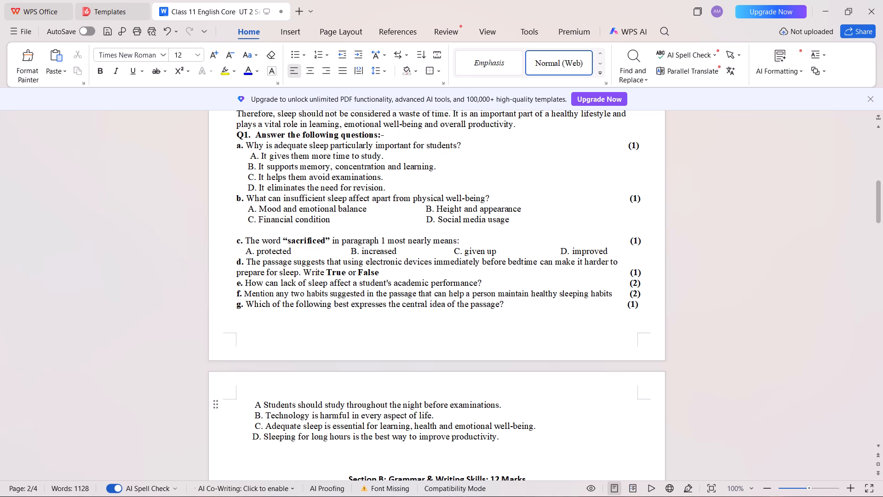
Start a new question line below question g's option D with the bold lowercase label "h.".
scroll(232, 414, "down", 3)
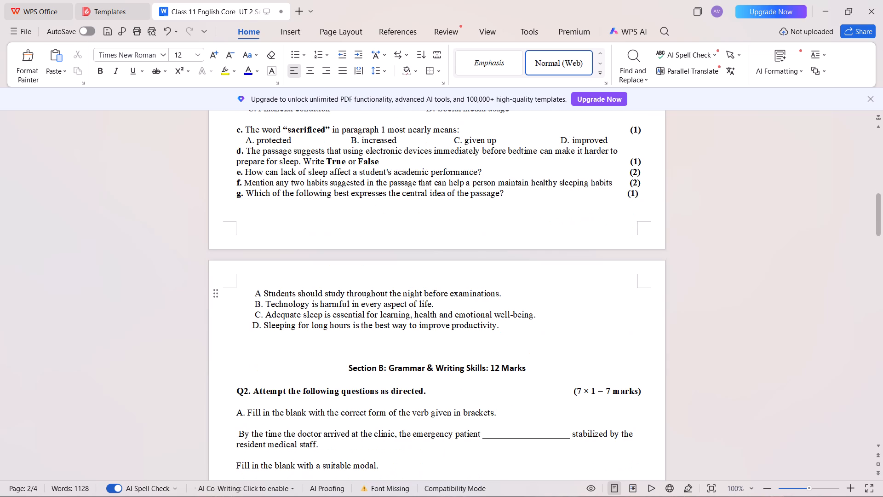
left_click(503, 325)
key("Return")
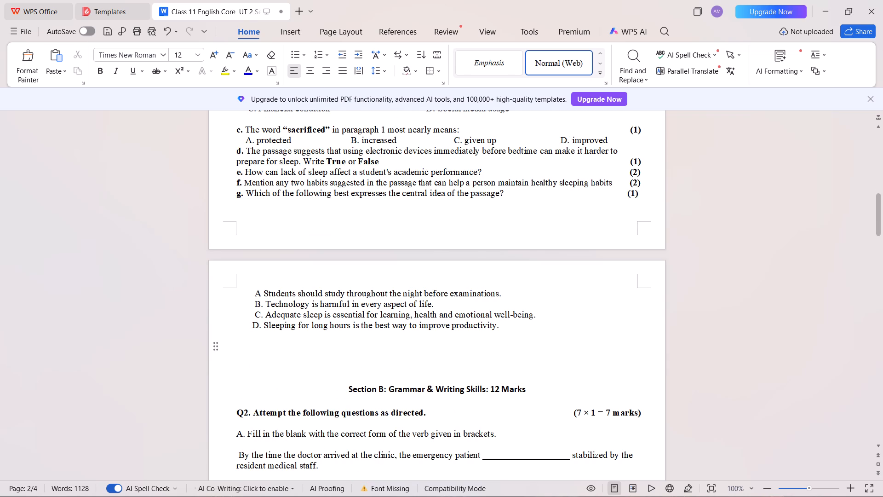
key("BackSpace")
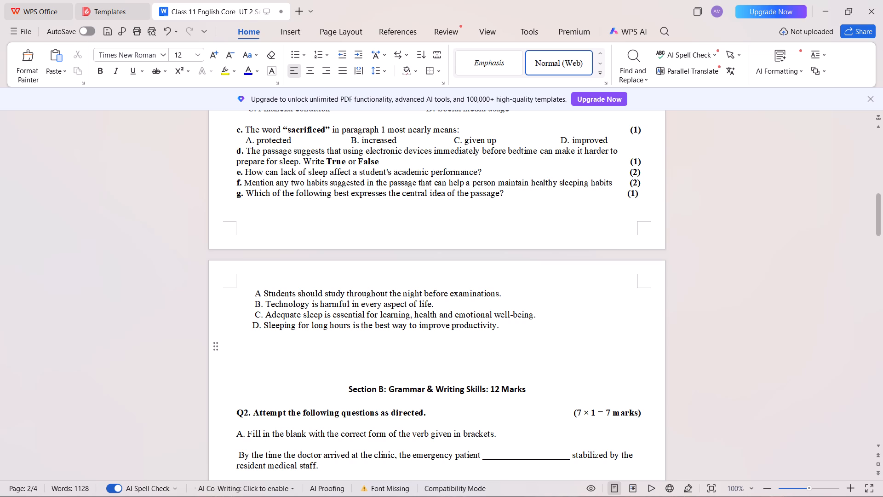
key("h")
key("period")
key("BackSpace")
key("BackSpace")
key("h")
type(".")
key("space")
left_click_drag(245, 346, 230, 345)
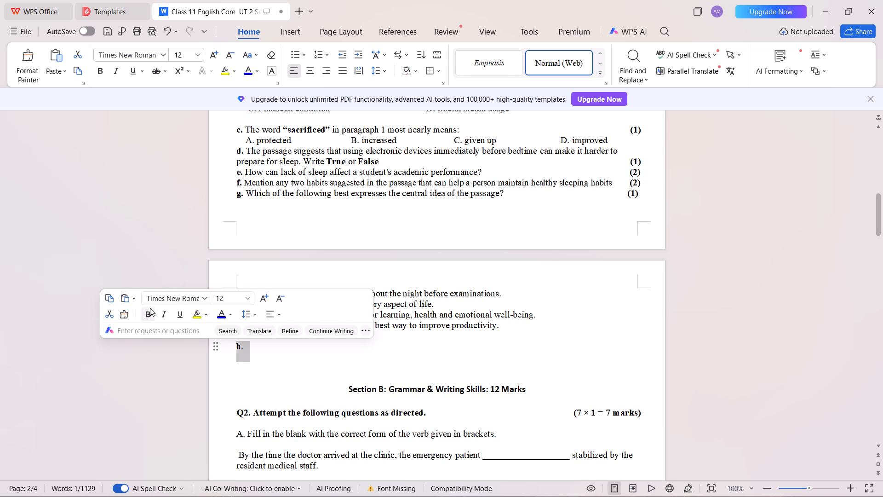
left_click(146, 313)
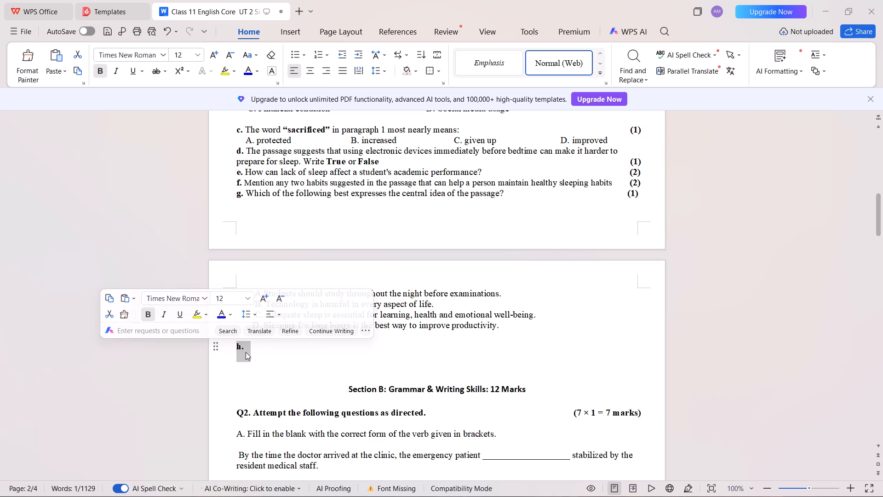
Begin the wording of question h with "Find the synonym of" after its label, consulting the reading passage.
left_click(264, 346)
scroll(261, 349, "up", 5)
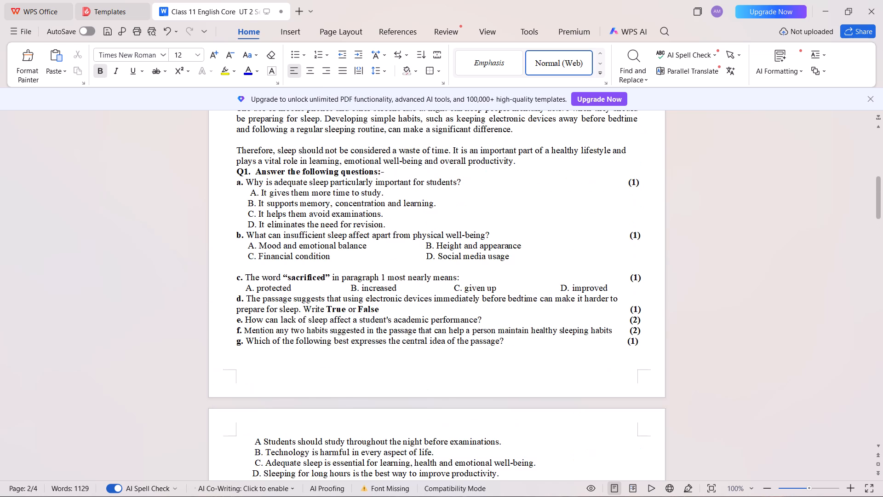
scroll(261, 349, "up", 6)
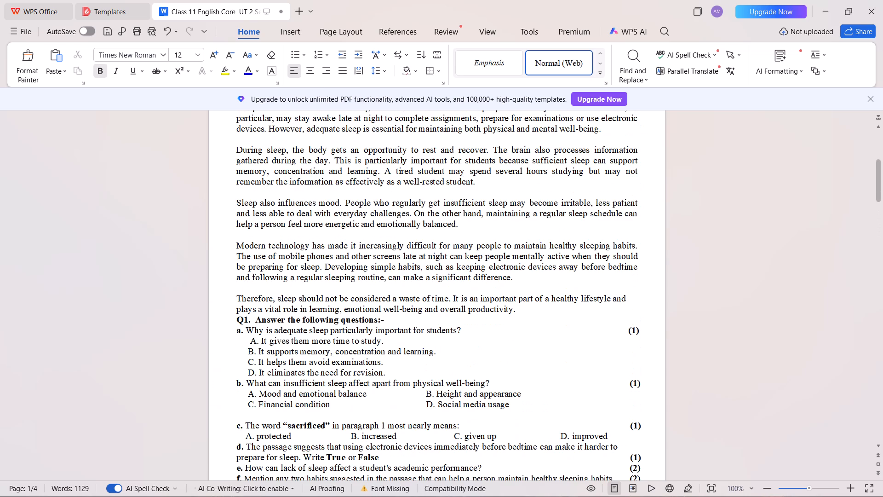
scroll(266, 353, "up", 2)
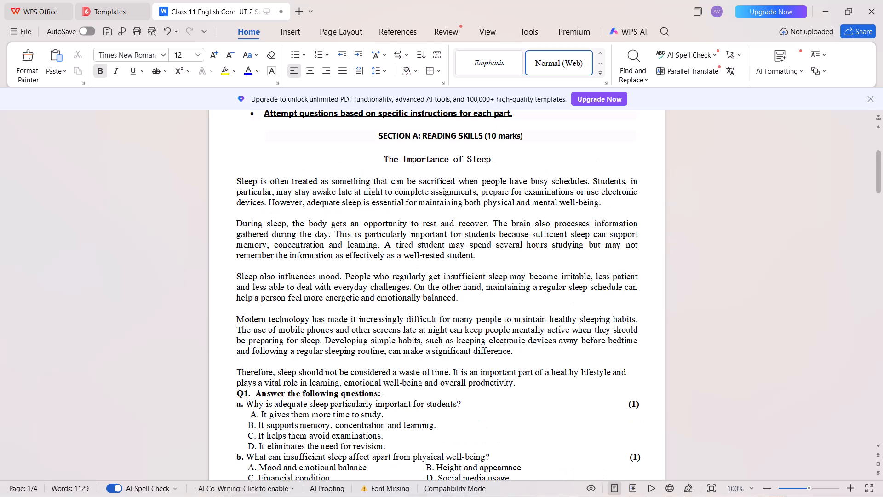
scroll(266, 353, "down", 8)
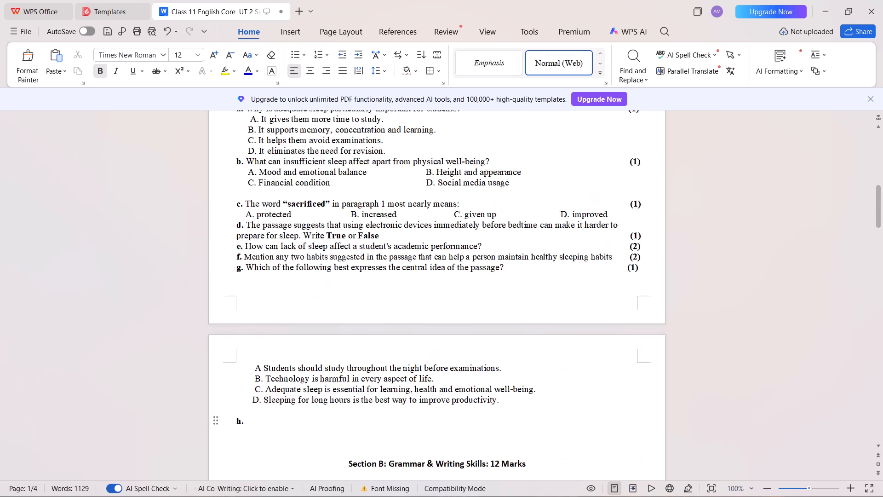
scroll(266, 363, "down", 2)
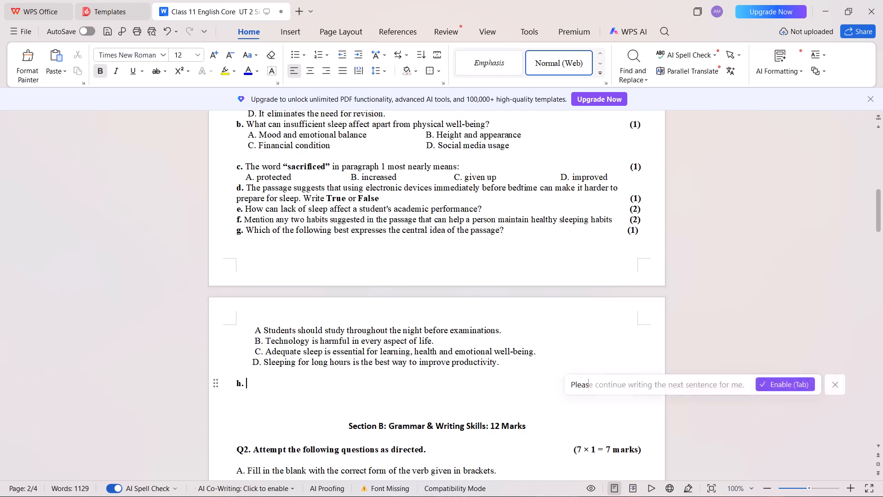
type("Find the synonym of")
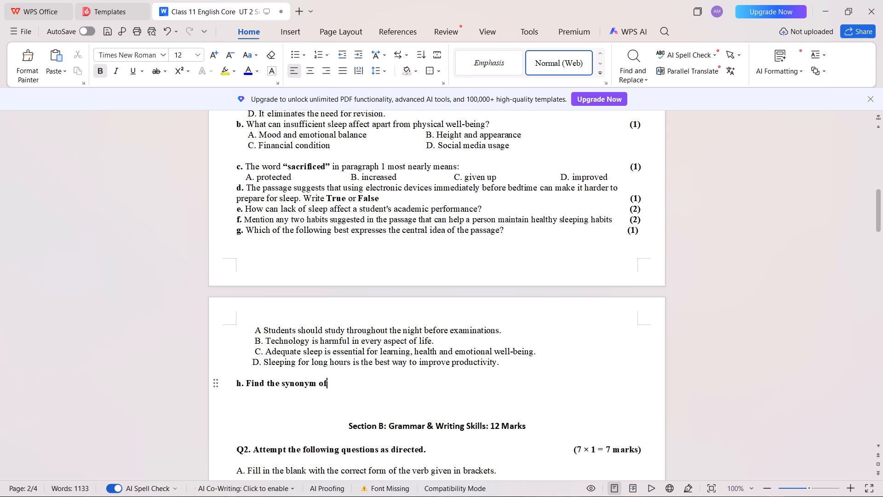
key("space")
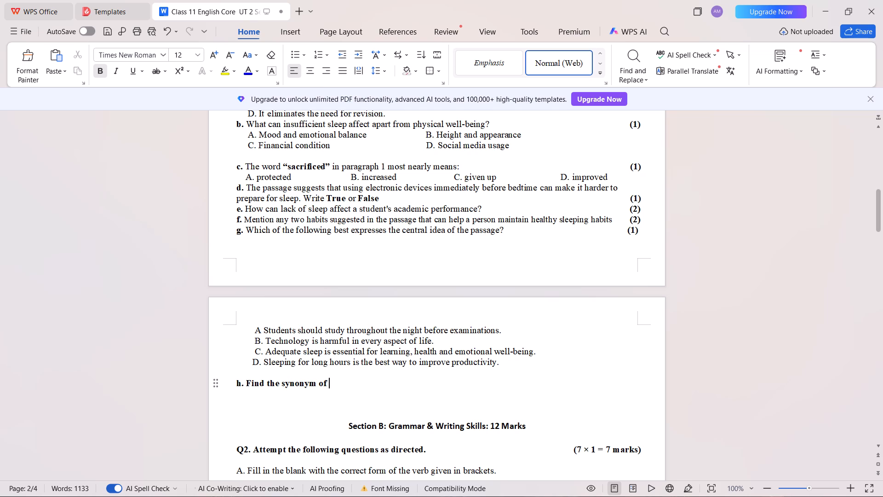
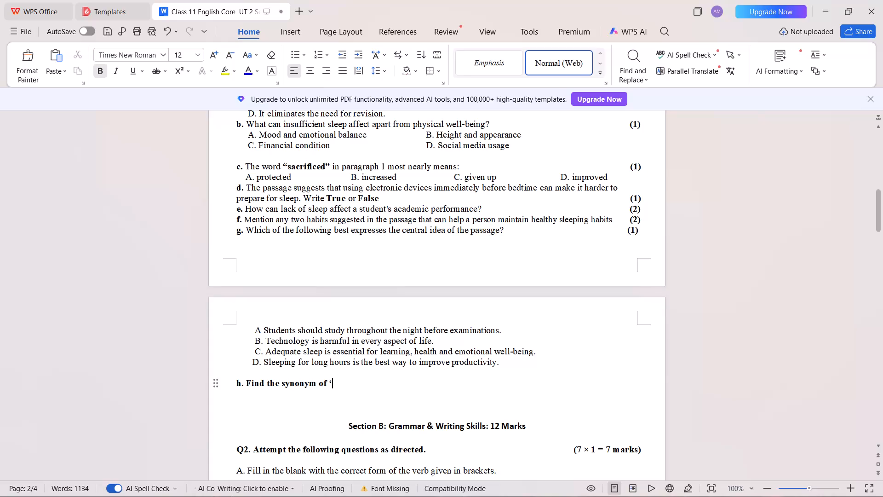
Complete question h's wording with ‘grumpy’ in single quotation marks followed by "from the passage.".
type("grumpy")
type("' from")
key("space")
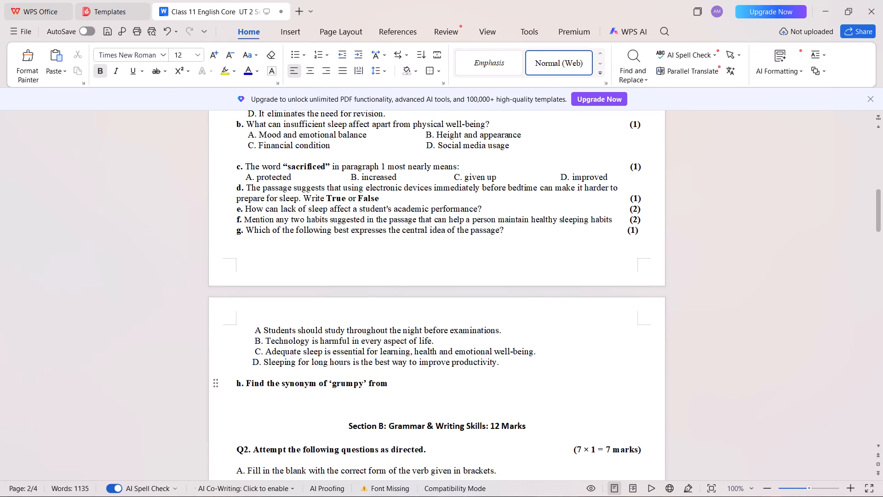
type("the passage")
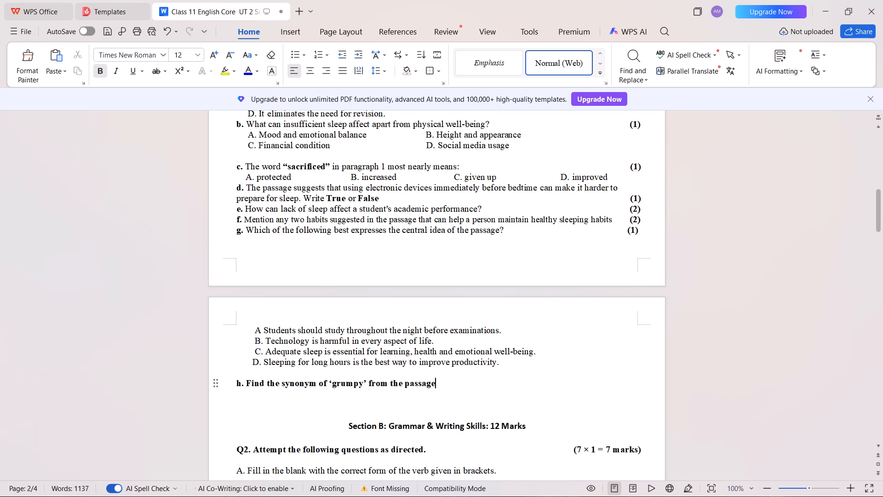
type(".")
Add the mark "(1)" at the far end of question h's line, spaced out to match the marks column above.
key("space")
key("space")
key("space")
key("space")
key("space")
key("space")
type("(1")
key("shift+parenright")
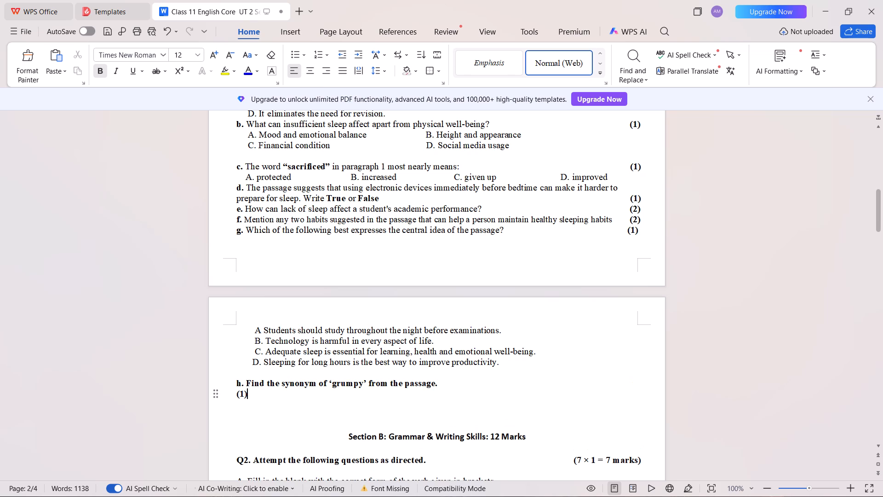
left_click(542, 388)
key("BackSpace")
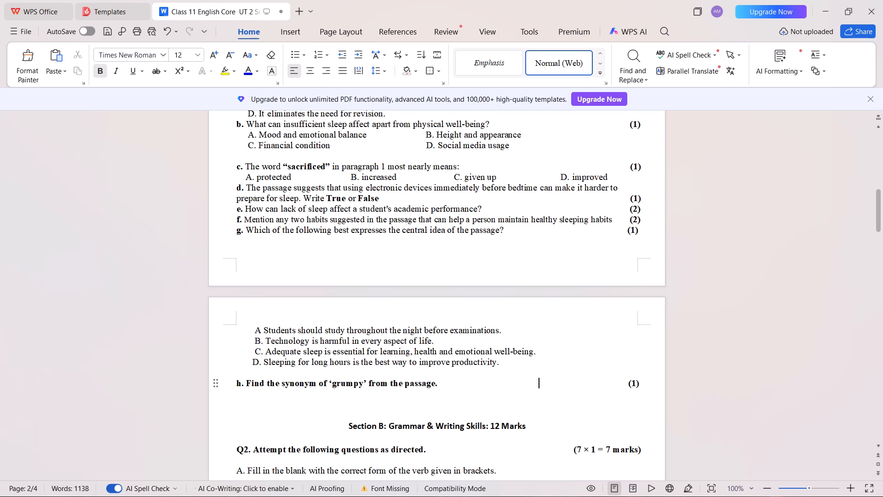
Remove the bold from question h's wording, leaving its "h." label and mark bold.
left_click_drag(436, 383, 263, 384)
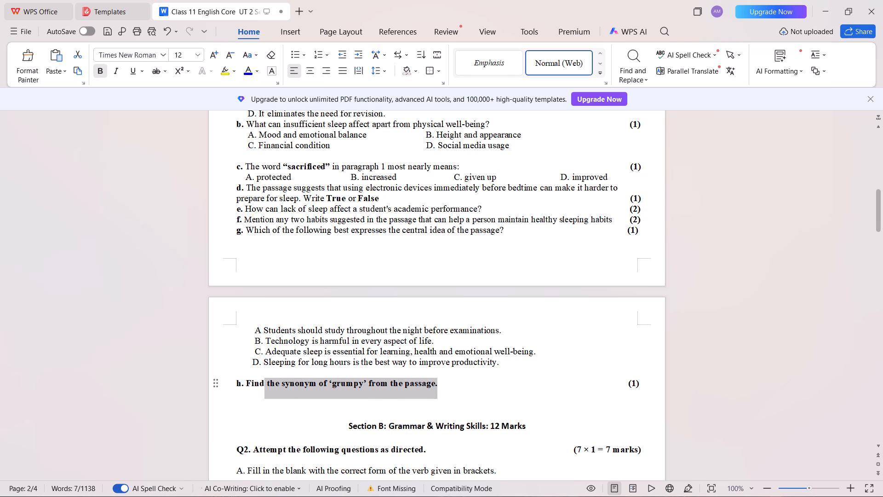
left_click_drag(263, 384, 245, 384)
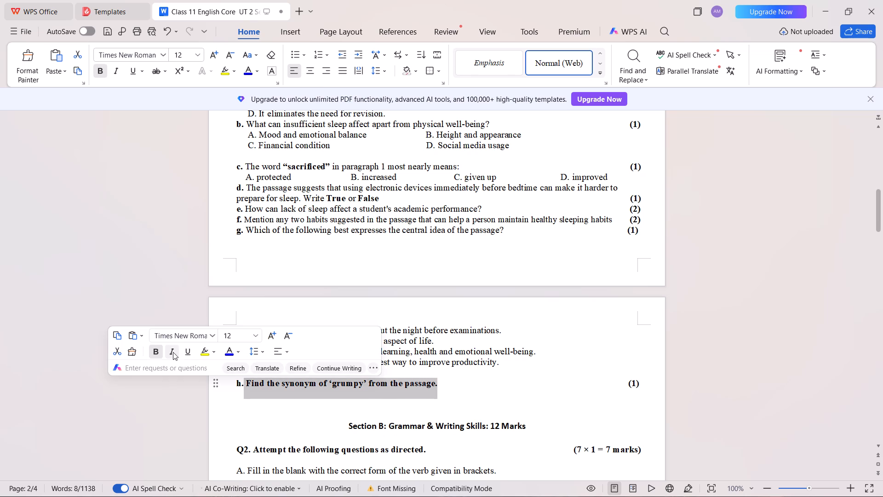
left_click(154, 349)
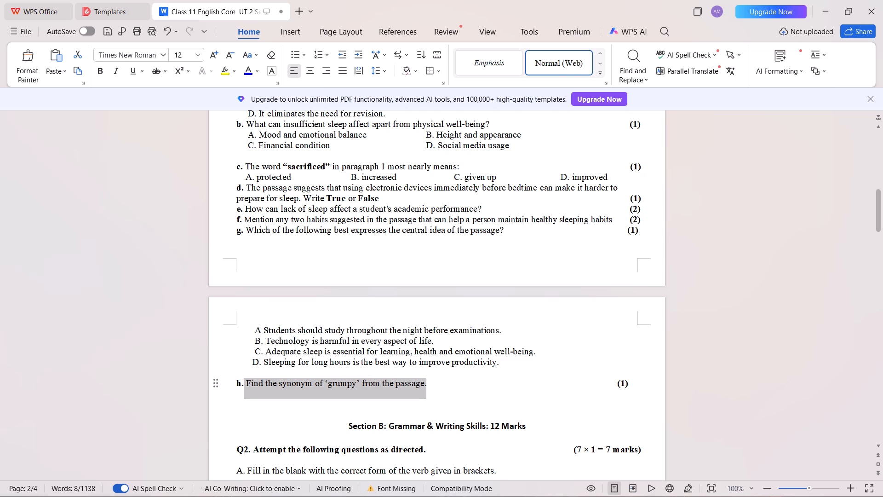
Widen the space before question h's "(1)" so the mark lines up with the marks of the other questions.
left_click(608, 382)
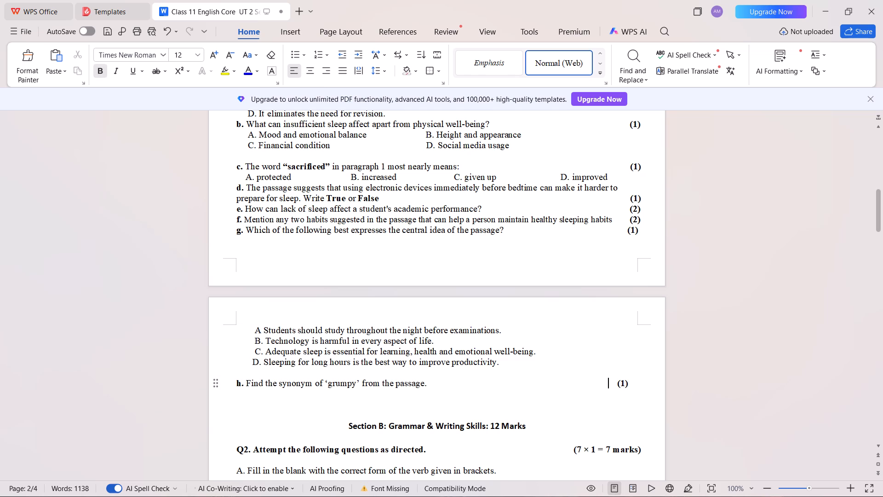
key("space")
key("space")
key("space")
key("space")
key("space")
key("space")
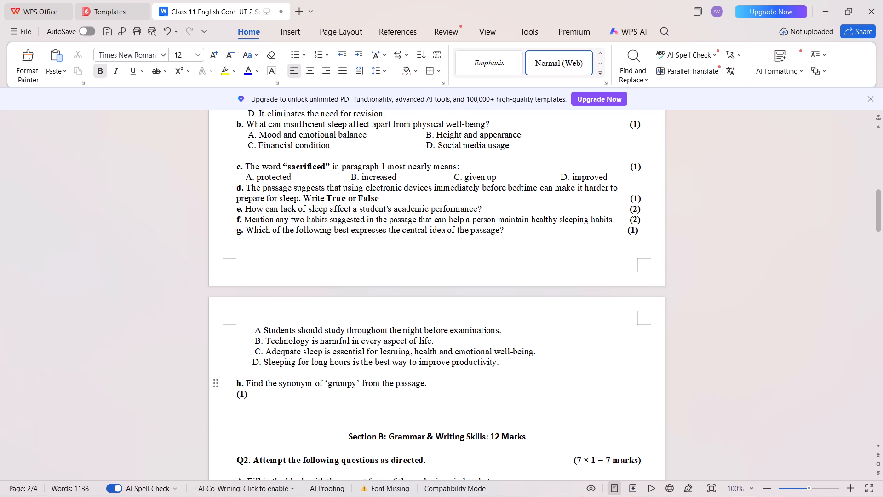
key("BackSpace")
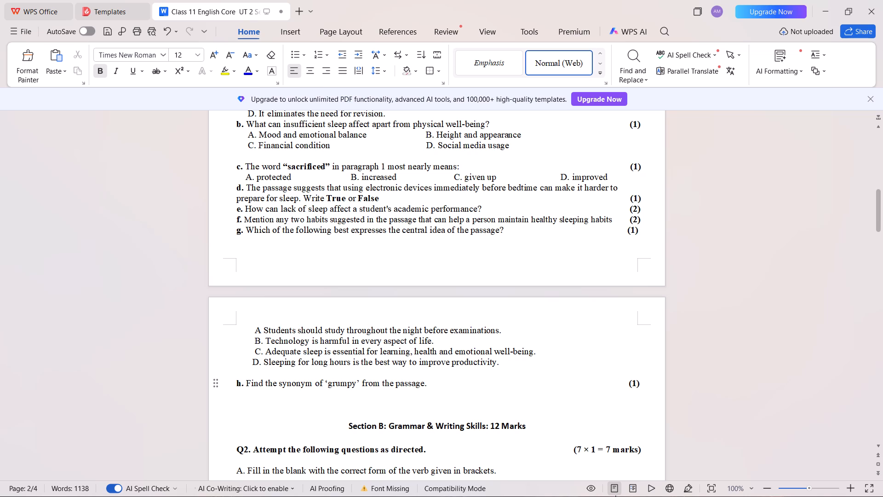
Remove the paragraph gap above question h, joining it to the end of question g's option D line.
scroll(615, 496, "up", 6)
scroll(476, 208, "up", 6)
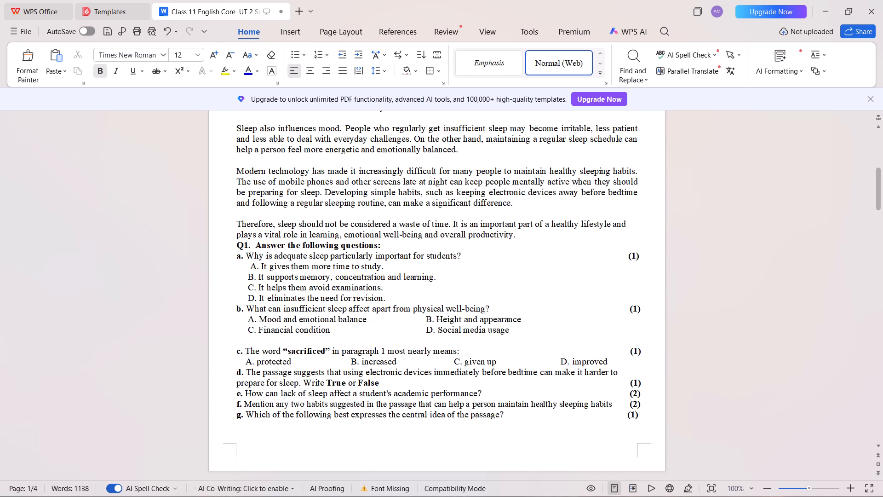
scroll(476, 208, "down", 5)
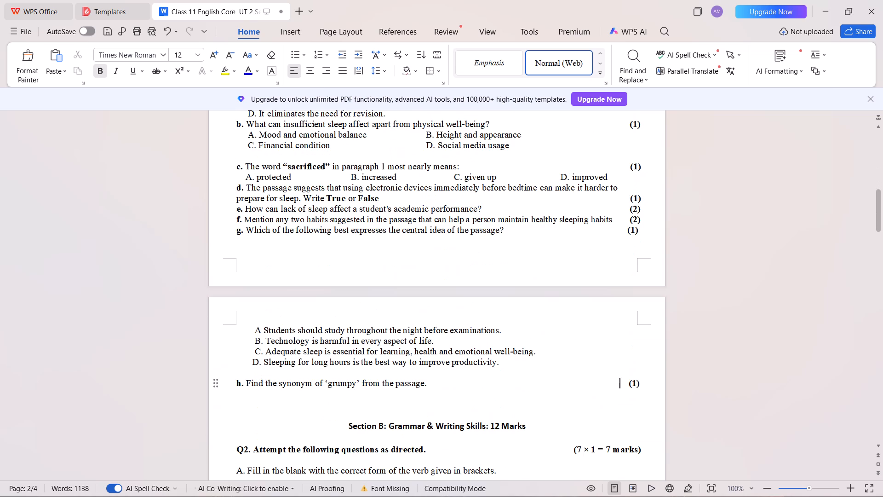
scroll(476, 208, "down", 2)
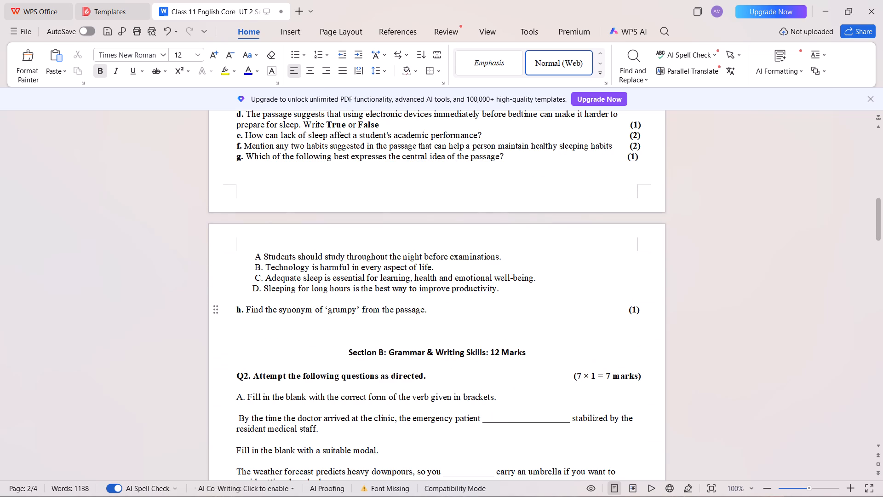
left_click(233, 309)
key("BackSpace")
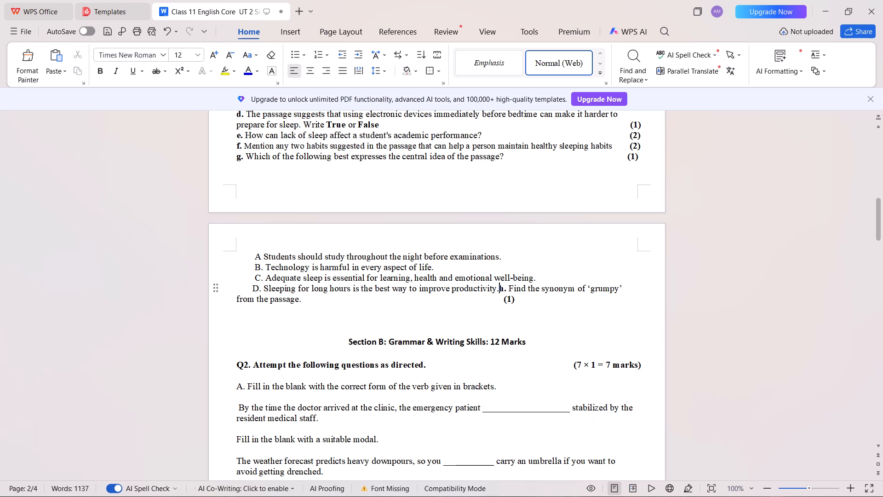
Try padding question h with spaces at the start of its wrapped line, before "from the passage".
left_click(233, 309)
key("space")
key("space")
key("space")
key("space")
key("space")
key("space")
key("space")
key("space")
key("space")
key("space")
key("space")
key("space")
Add spaces after question g's option D until the "h." label starts directly on the line below.
left_click(498, 287)
key("space")
key("space")
key("space")
key("space")
key("space")
key("space")
key("space")
key("space")
key("space")
key("space")
key("space")
key("space")
key("space")
key("space")
key("space")
key("space")
key("space")
key("space")
key("space")
key("space")
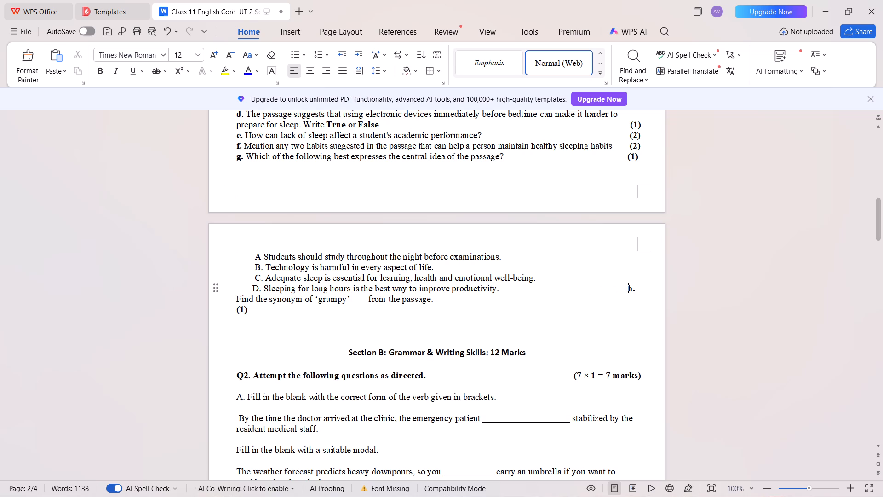
key("space")
key("space")
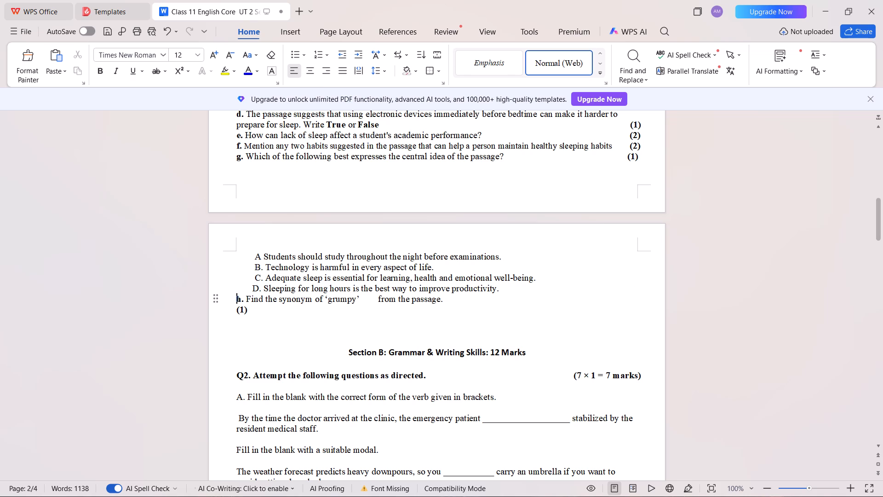
Close the wide gap between ‘grumpy’ and "from" in question h, keeping the closing quotation mark.
left_click(373, 300)
key("BackSpace")
key("BackSpace")
key("BackSpace")
key("BackSpace")
key("BackSpace")
key("BackSpace")
key("BackSpace")
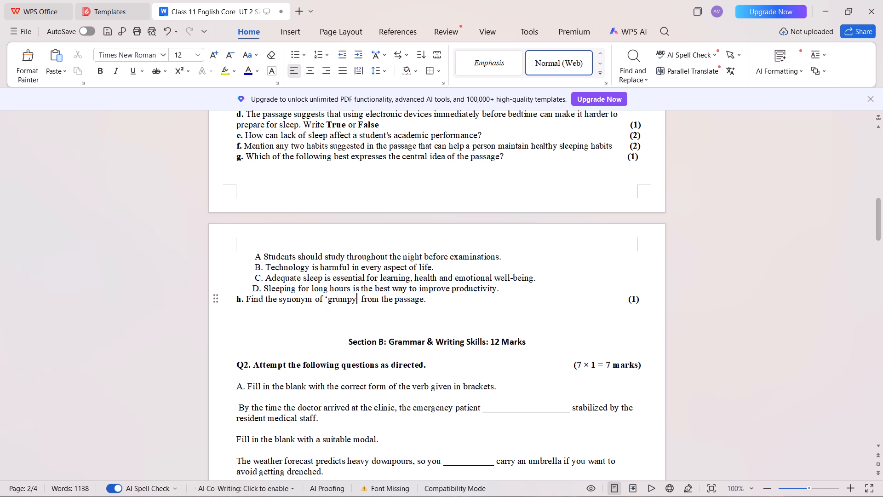
key("apostrophe")
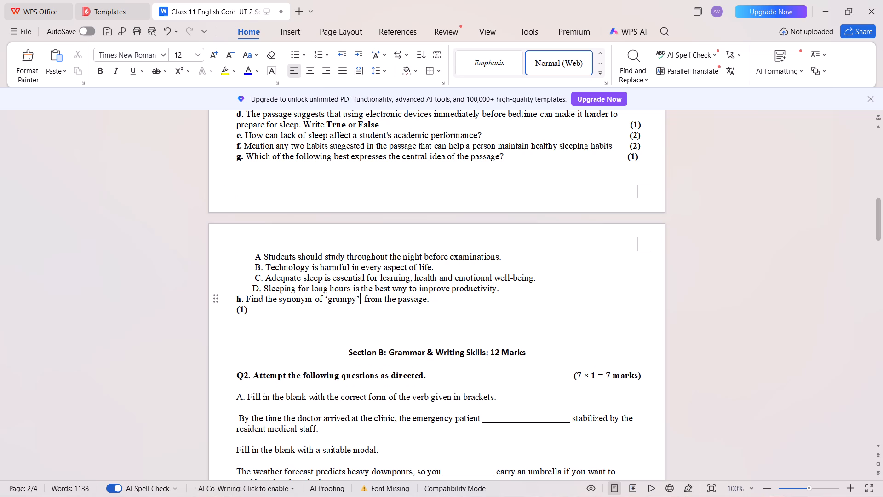
Bring question h's mark back onto the question line, re-entering "(1)" in line with the marks column.
left_click(518, 304)
key("BackSpace")
key("BackSpace")
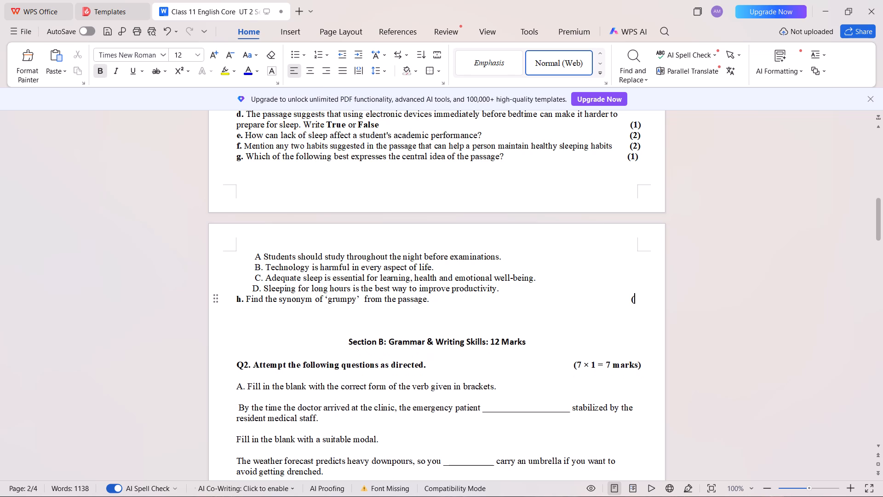
key("BackSpace")
key("BackSpace")
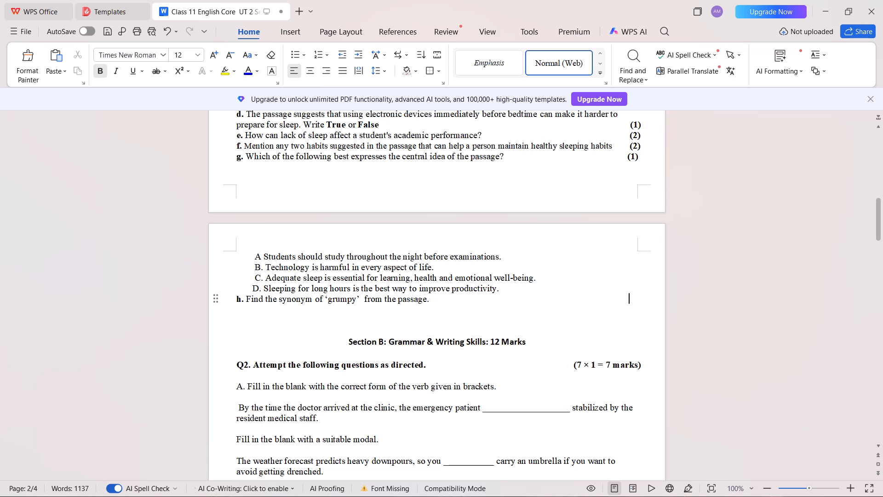
key("BackSpace")
key("BackSpace")
key("space")
key("space")
type("(1)")
Make the word ‘grumpy’ in question h bold, including its quotation marks.
left_click_drag(357, 297, 345, 298)
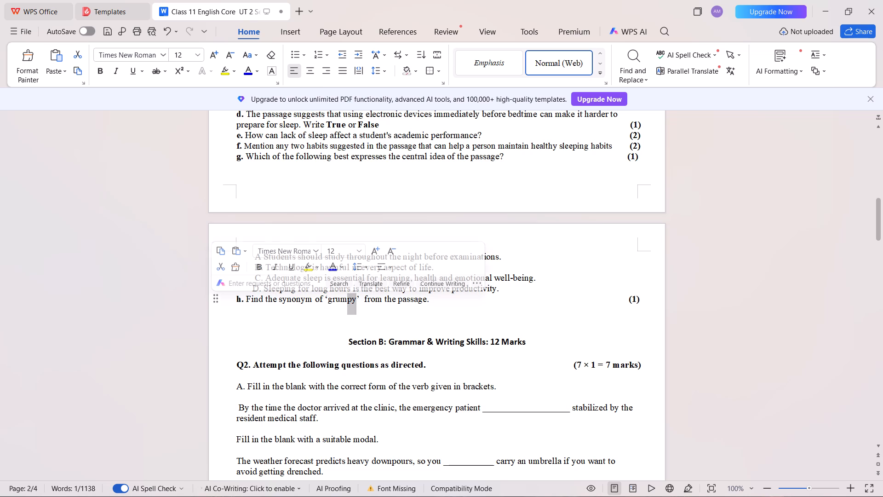
left_click(469, 315)
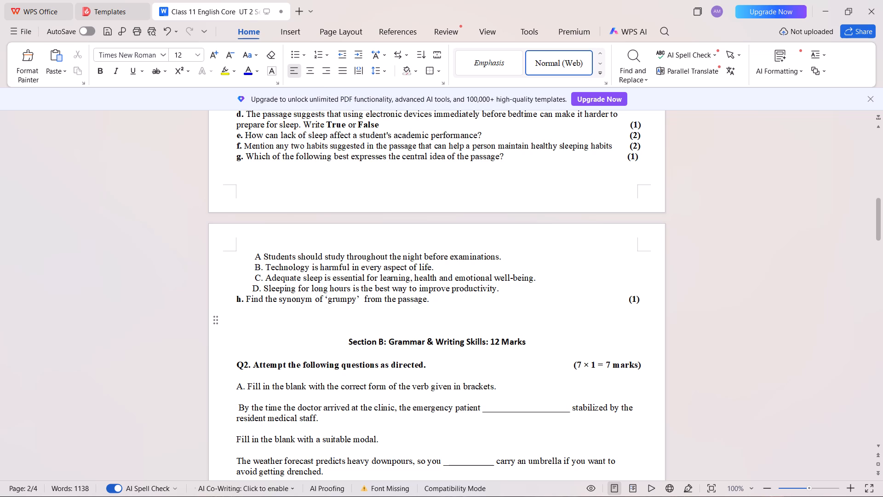
left_click_drag(358, 299, 352, 300)
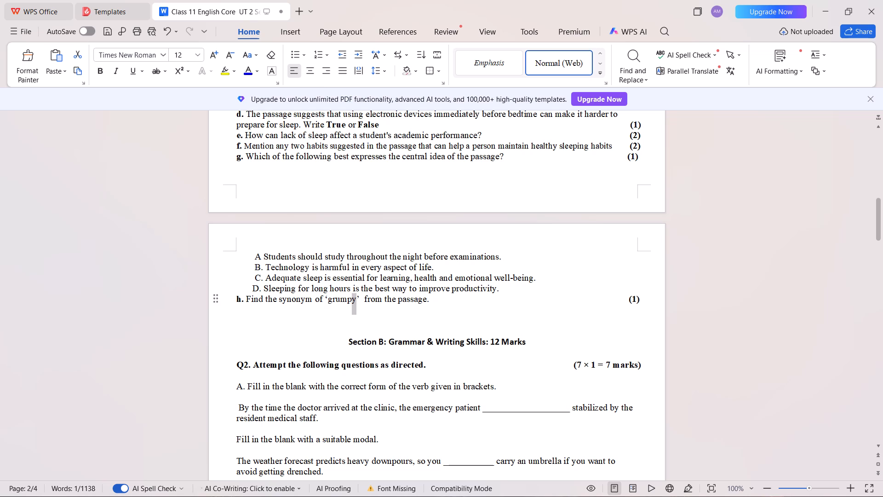
left_click_drag(352, 300, 350, 300)
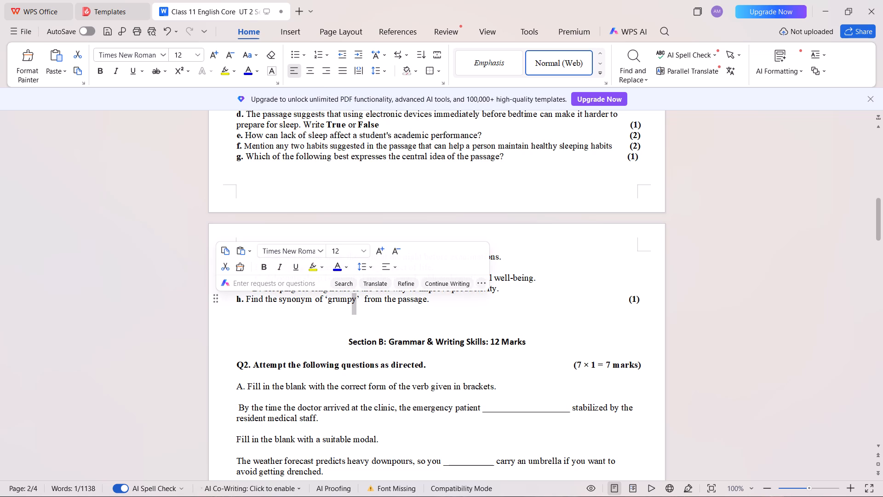
left_click(586, 269)
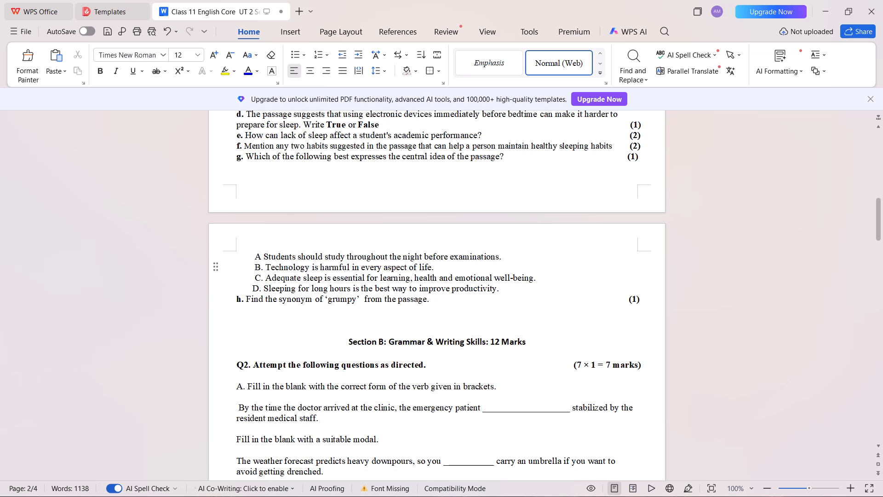
left_click_drag(361, 298, 321, 298)
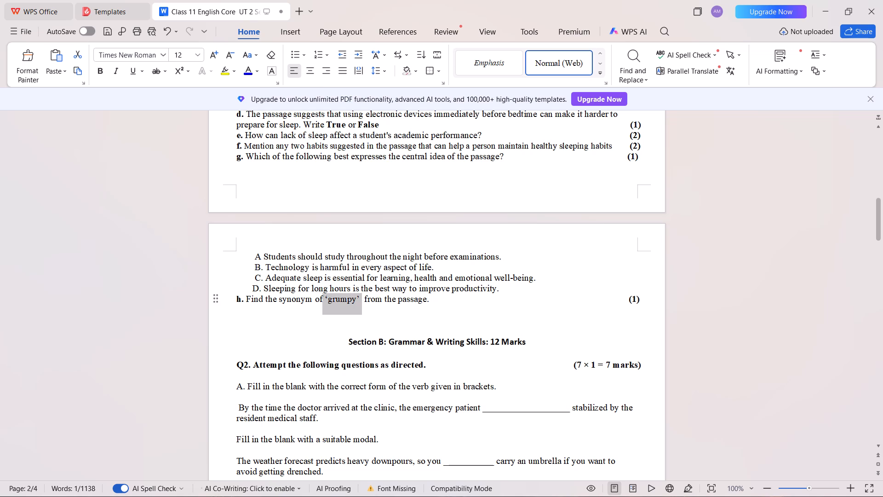
left_click_drag(321, 298, 324, 298)
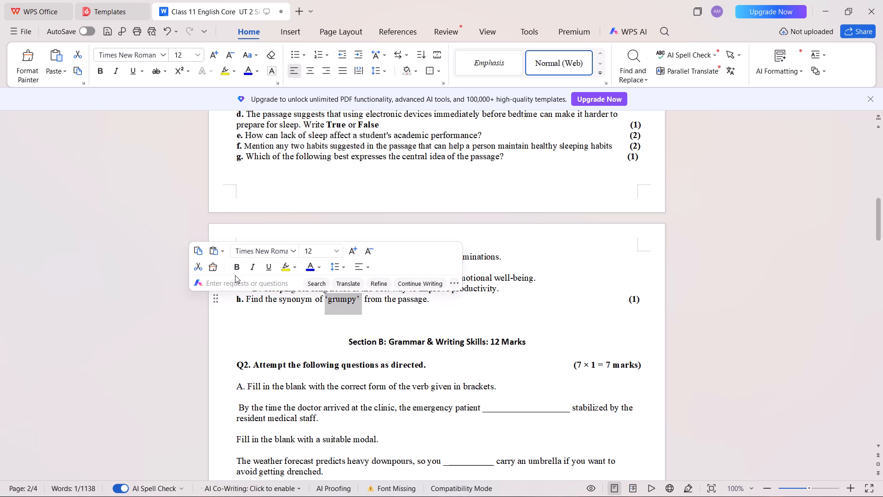
left_click(237, 266)
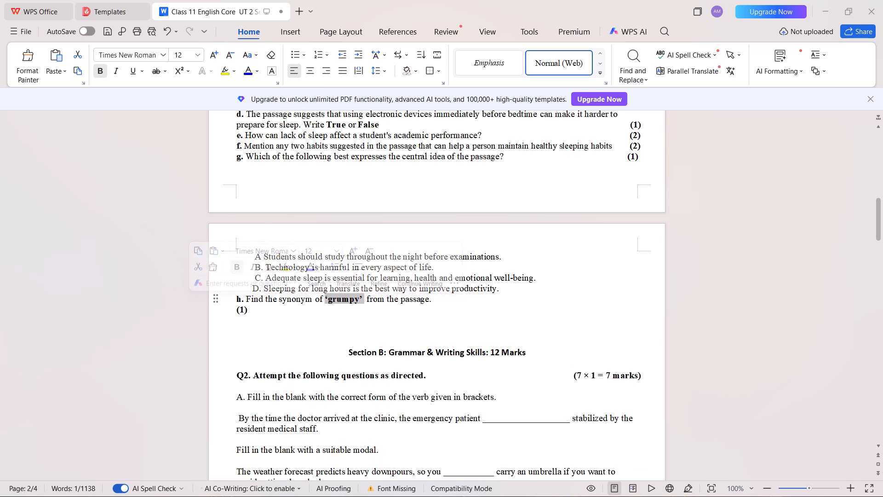
Delete one space before question h's "(1)" to bring the mark back onto the question line.
left_click(503, 301)
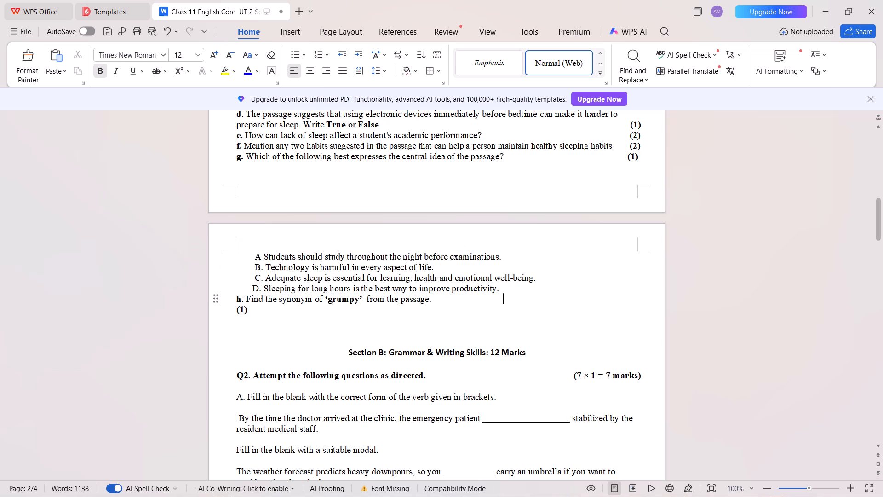
key("BackSpace")
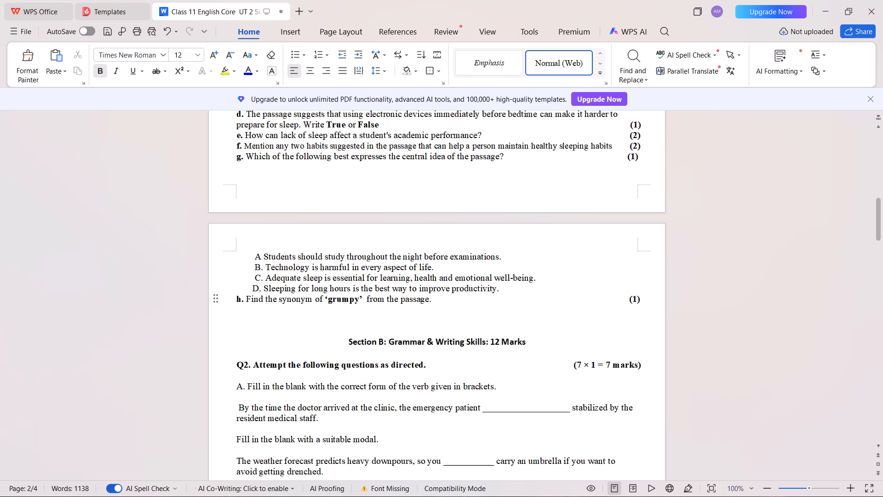
Close the blank gap between question h and the Section B heading by removing the space above the heading.
left_click(340, 341)
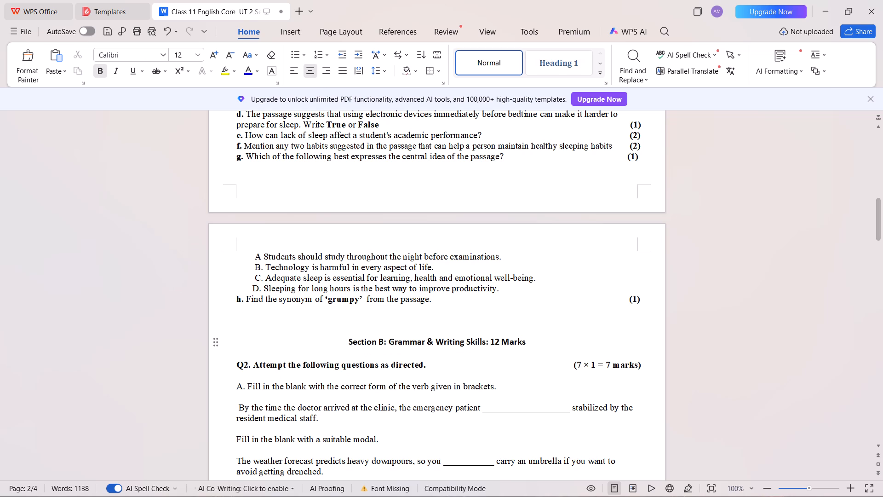
key("BackSpace")
key("BackSpace")
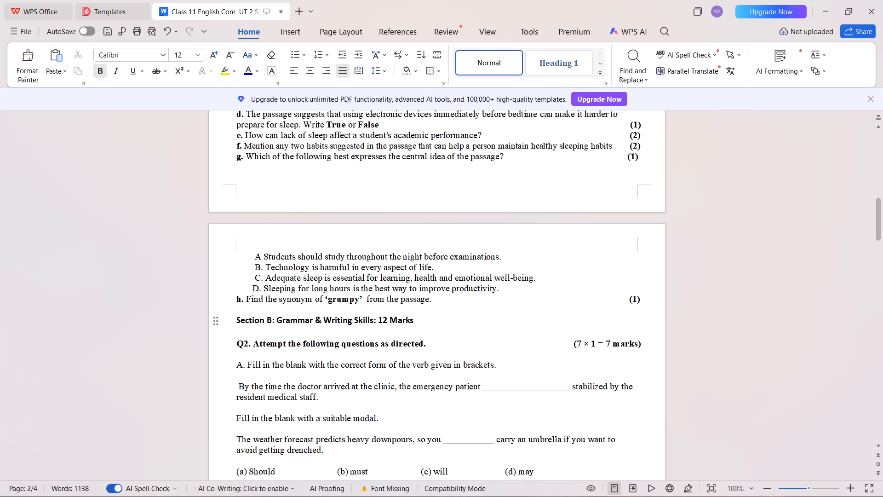
Pad the start of the "Section B: Grammar & Writing Skills: 12 Marks" heading with spaces until it sits roughly mid-line.
key("space")
key("space")
key("space")
key("space")
key("space")
key("space")
key("space")
key("space")
key("space")
key("space")
key("space")
key("space")
key("space")
key("space")
key("space")
key("space")
key("space")
key("space")
key("space")
key("space")
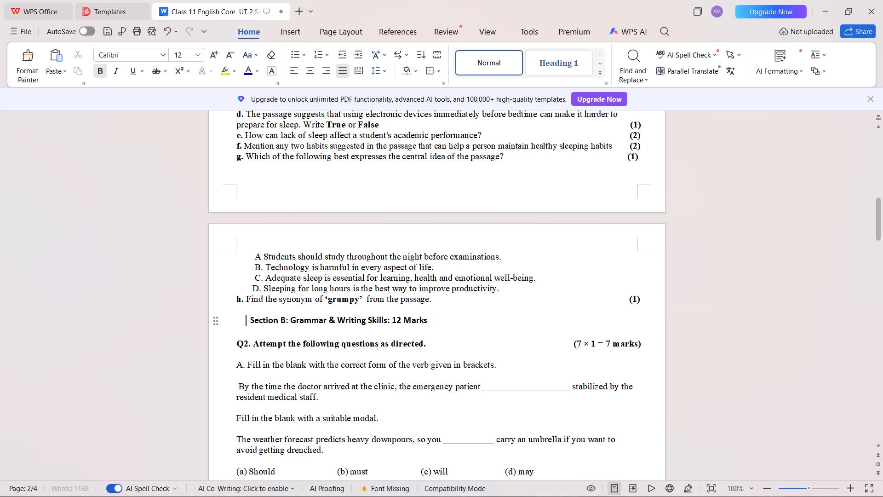
key("space")
key("space")
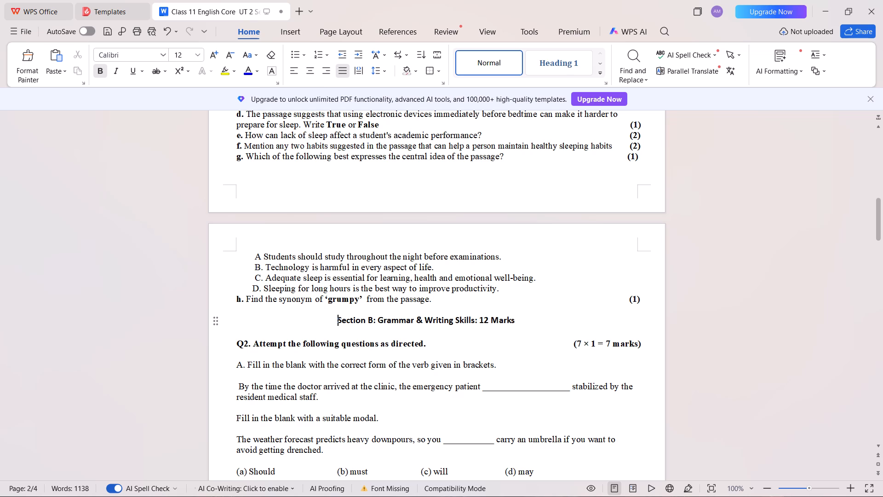
Pull QA up directly under the Q6 instruction, padding with spaces after "(3 Marks" until QA starts its own line.
scroll(319, 330, "down", 19)
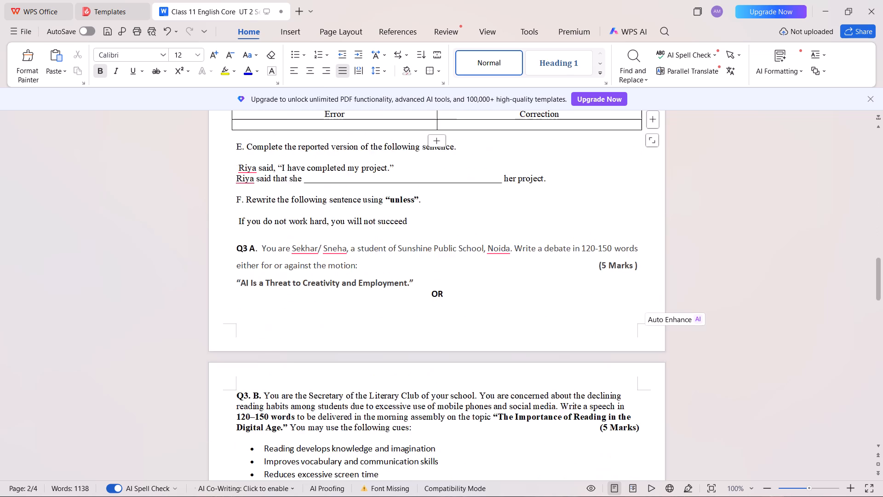
scroll(321, 331, "down", 20)
scroll(321, 331, "down", 17)
scroll(321, 331, "up", 8)
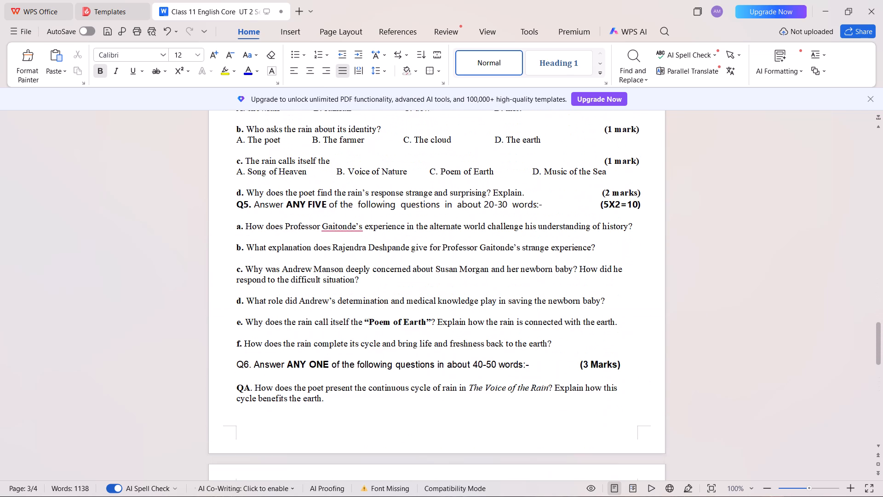
left_click(234, 384)
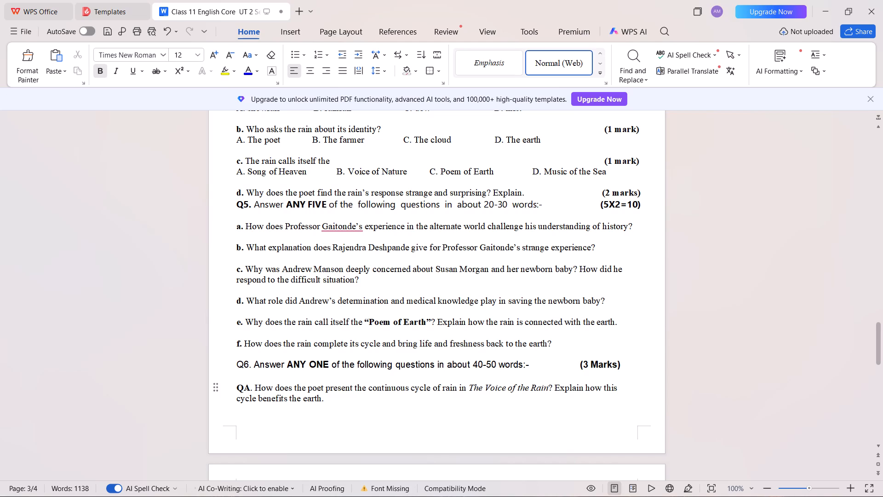
key("BackSpace")
key("BackSpace")
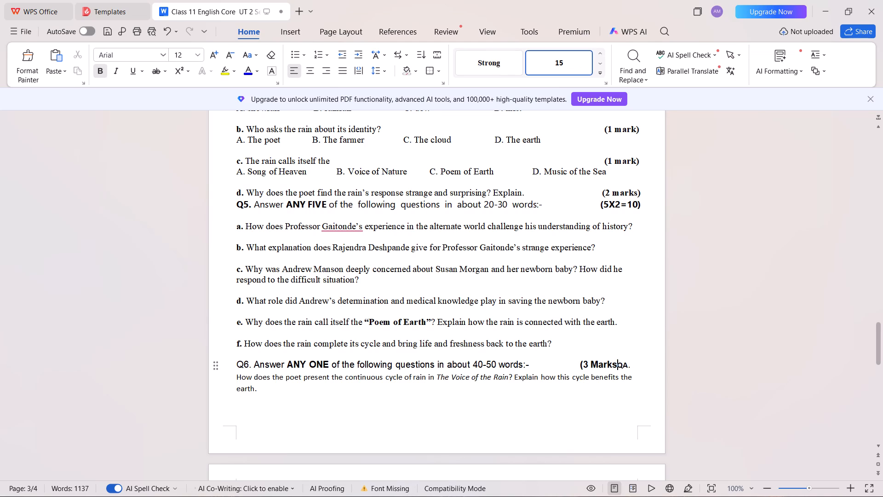
left_click(234, 384)
key("space")
key("space")
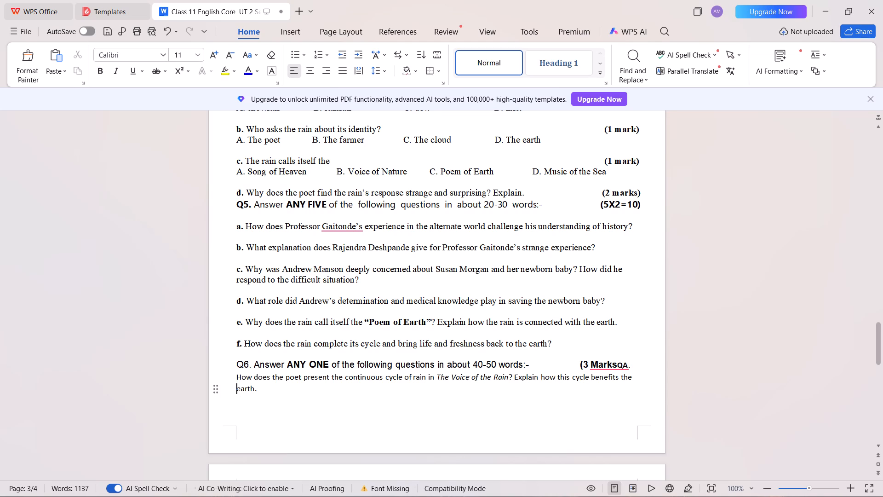
left_click(617, 365)
key("space")
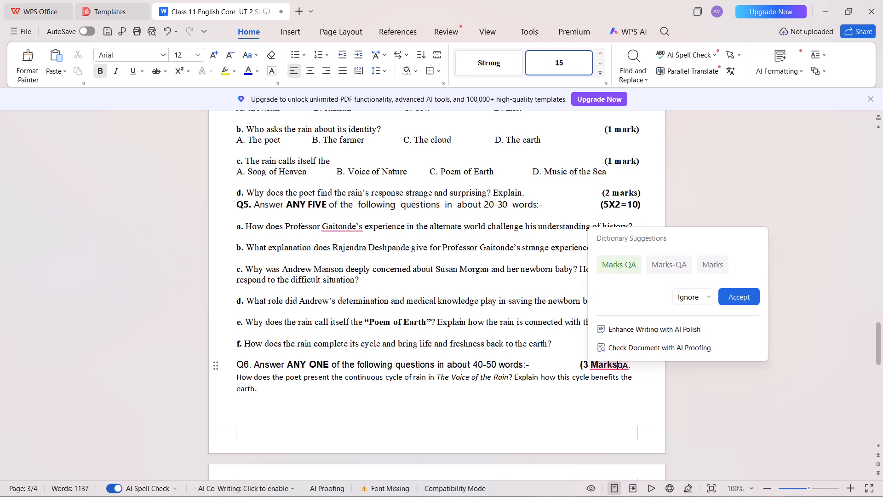
key("space")
key("space")
key("space")
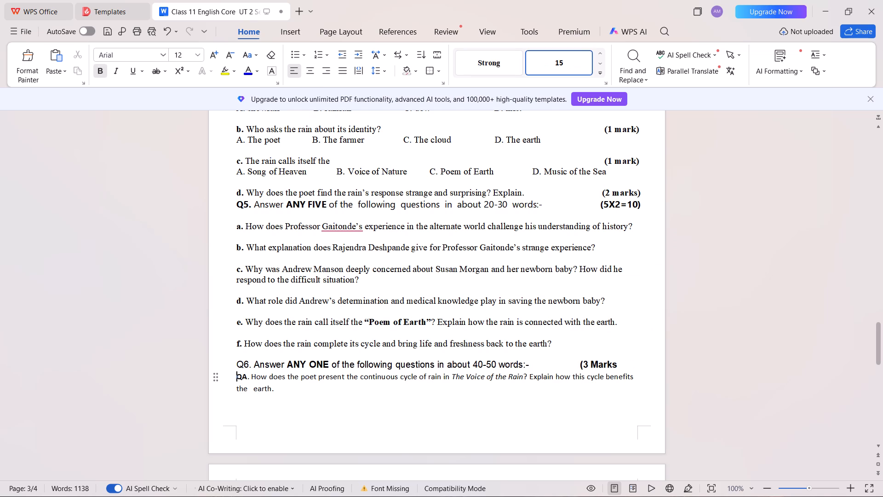
Add spaces before Q6's "(3 Marks" to shift it towards the marks column.
left_click(568, 361)
key("space")
key("space")
key("space")
key("space")
key("space")
key("space")
key("space")
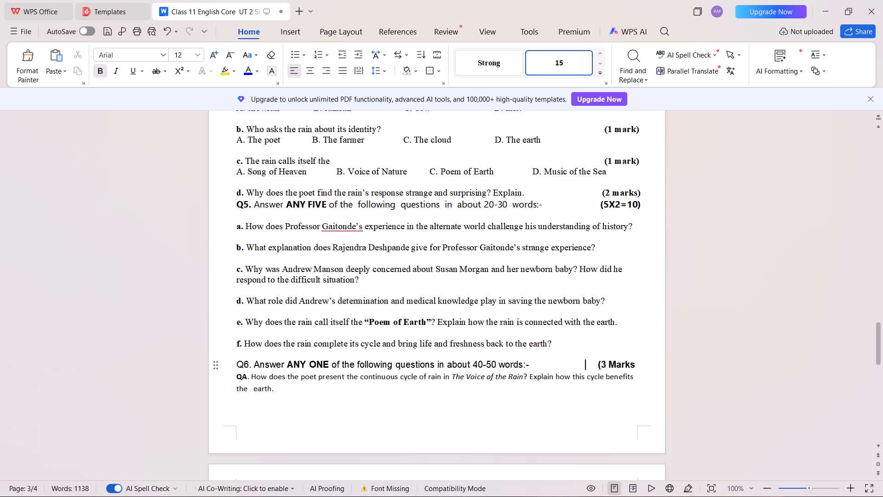
Bring QB from the last page up beneath QA, padding with spaces until "QB." starts the line below.
scroll(568, 361, "down", 5)
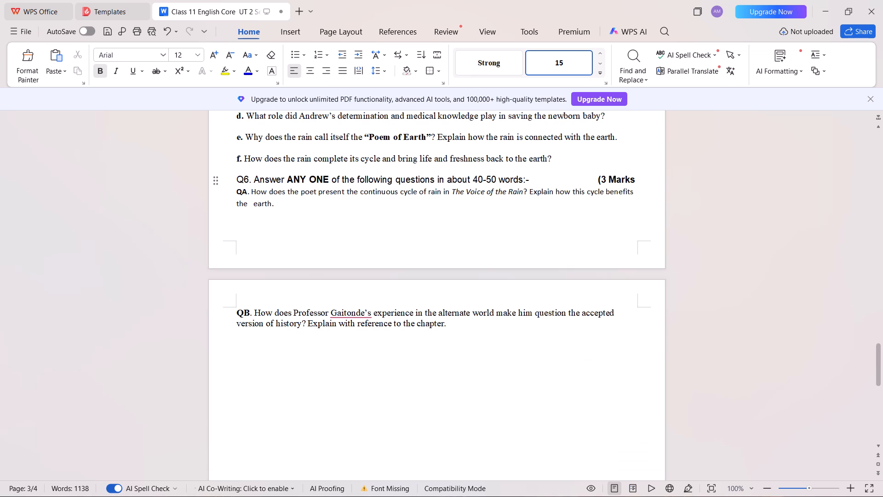
left_click(231, 312)
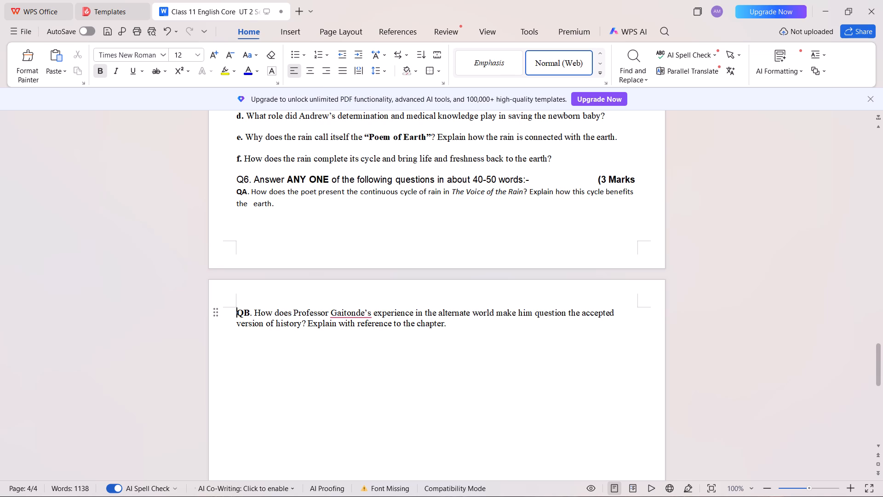
key("BackSpace")
key("space")
key("space")
key("space")
key("space")
key("space")
key("space")
key("space")
key("space")
key("space")
key("space")
key("space")
key("space")
key("space")
key("space")
key("space")
key("space")
key("space")
key("space")
key("space")
key("space")
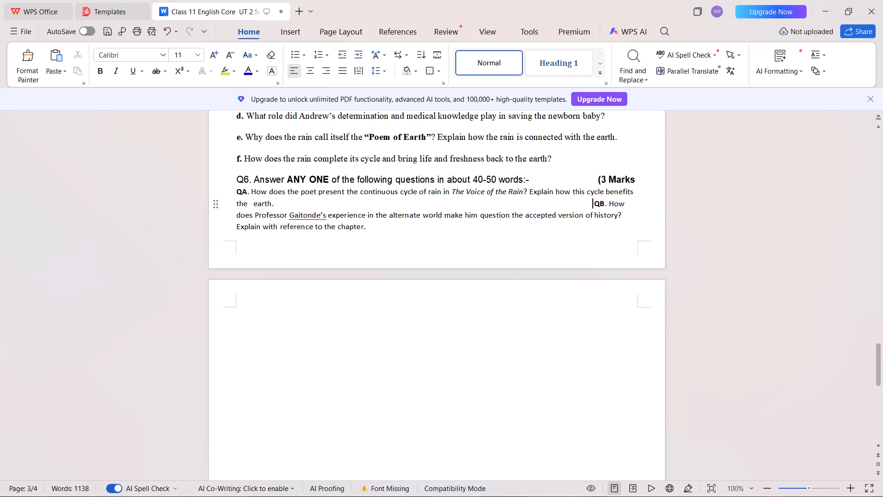
key("space")
key("space")
key("space")
key("space")
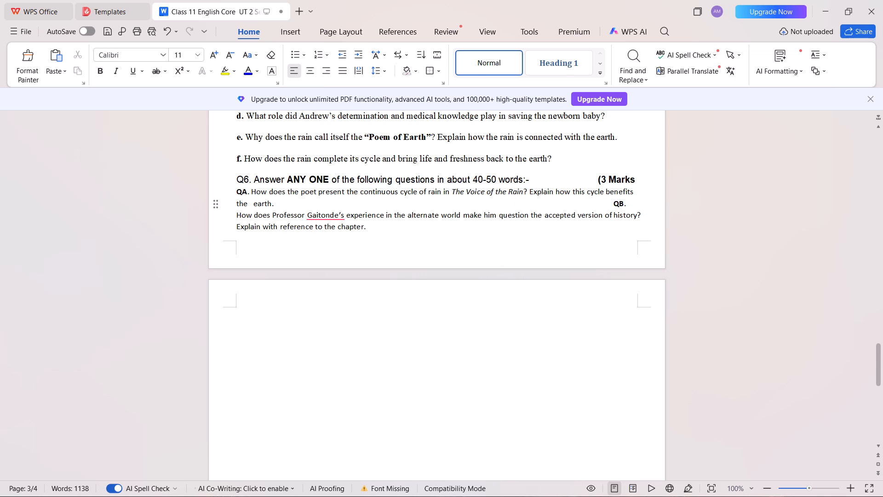
key("space")
key("space")
key("space")
key("space")
key("space")
key("space")
key("space")
key("space")
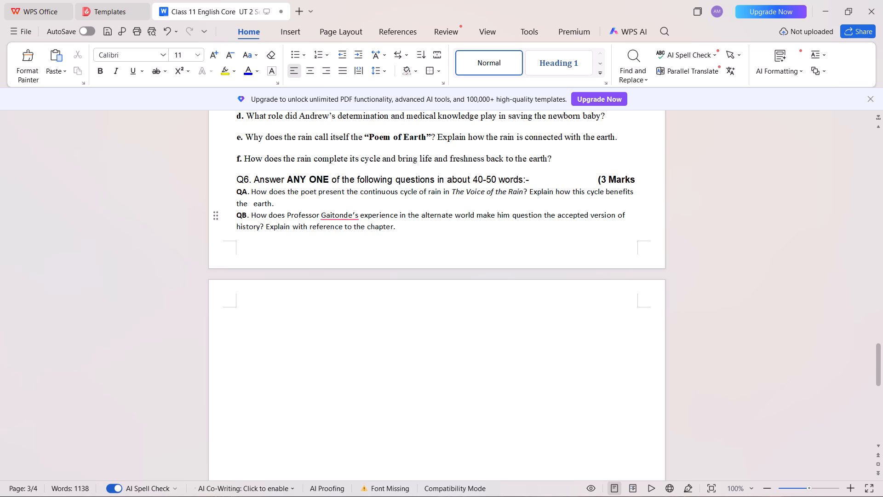
Save the document.
key("ctrl+s")
Review the whole question paper, going from Q6 back to Section A and forward again through Sections B and C.
scroll(343, 262, "up", 7)
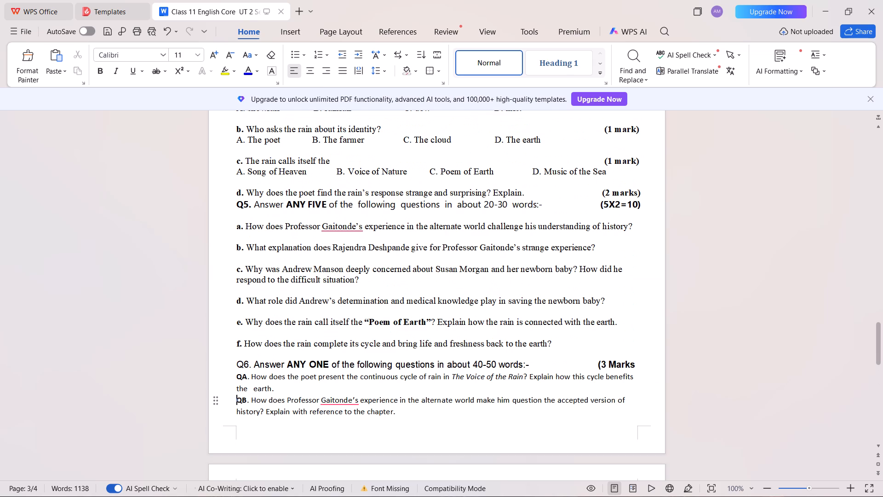
scroll(343, 262, "up", 13)
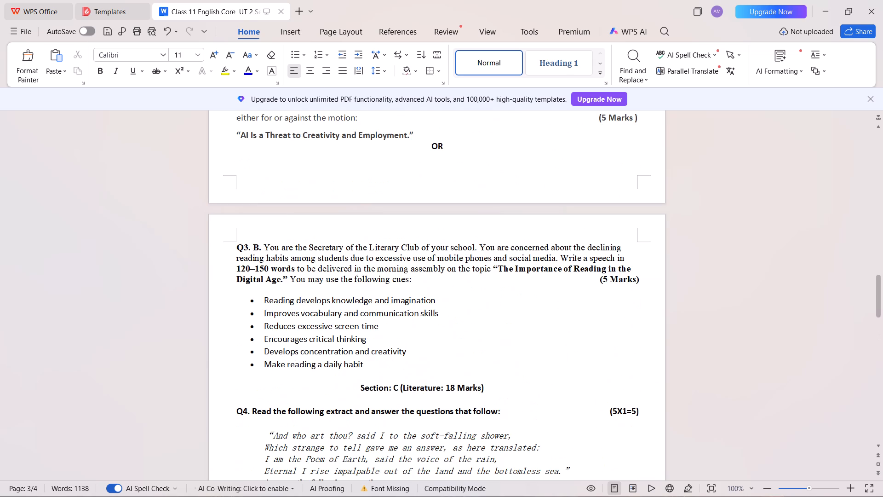
scroll(343, 262, "up", 7)
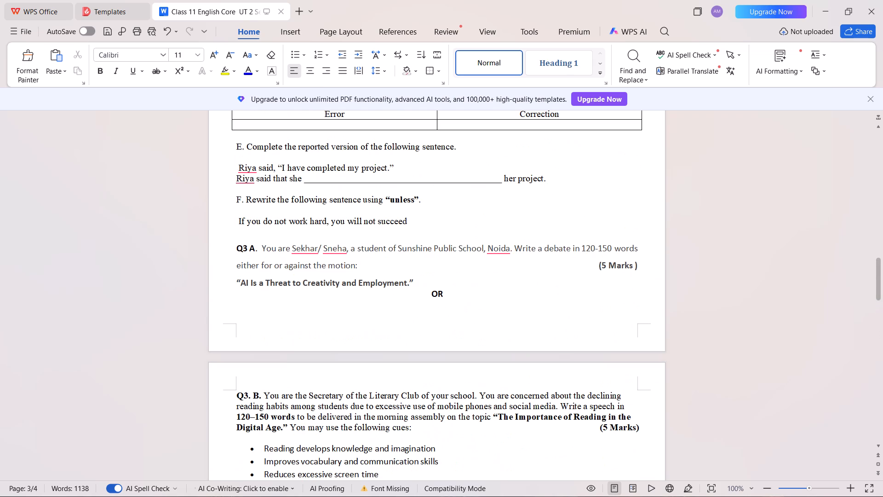
scroll(343, 262, "up", 2)
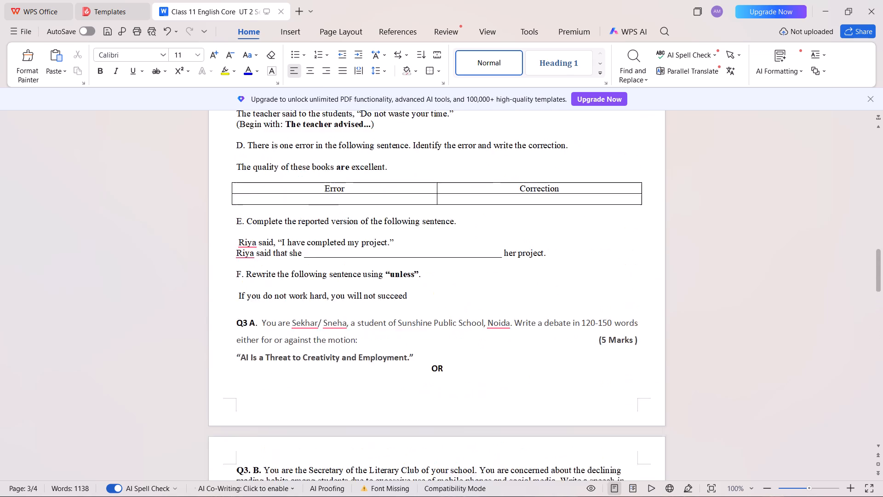
scroll(343, 262, "up", 10)
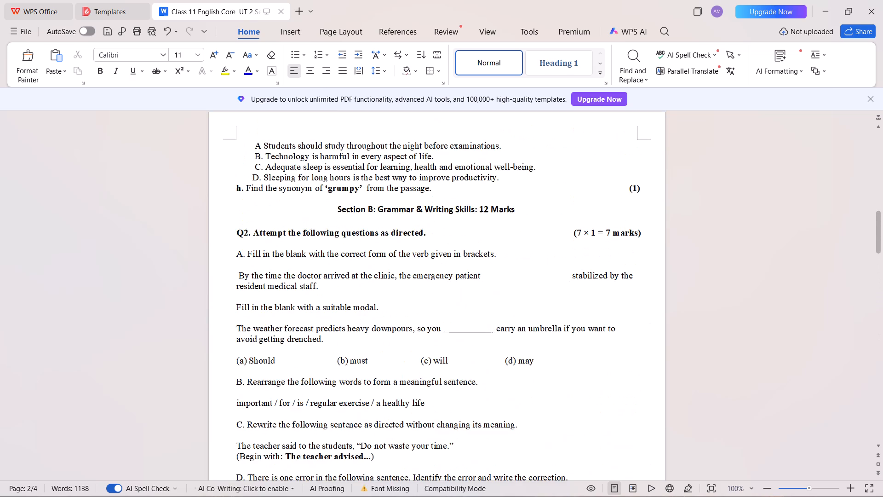
scroll(343, 262, "up", 12)
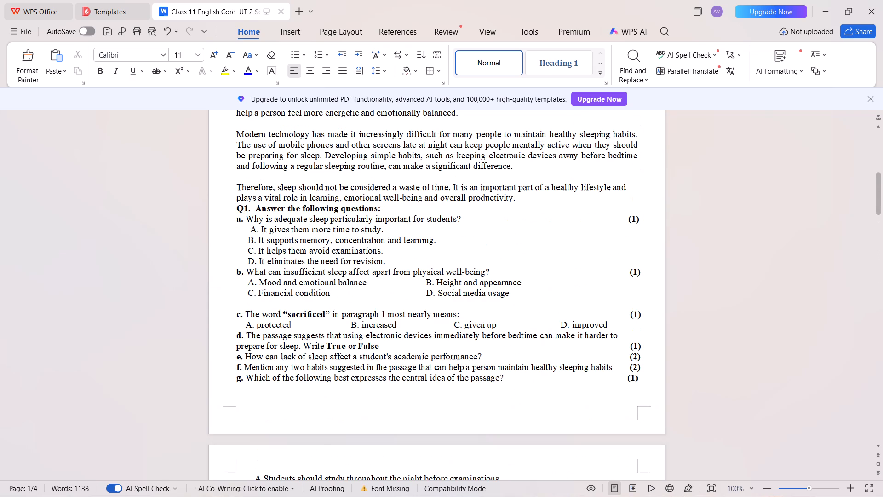
scroll(343, 262, "up", 5)
scroll(343, 262, "down", 5)
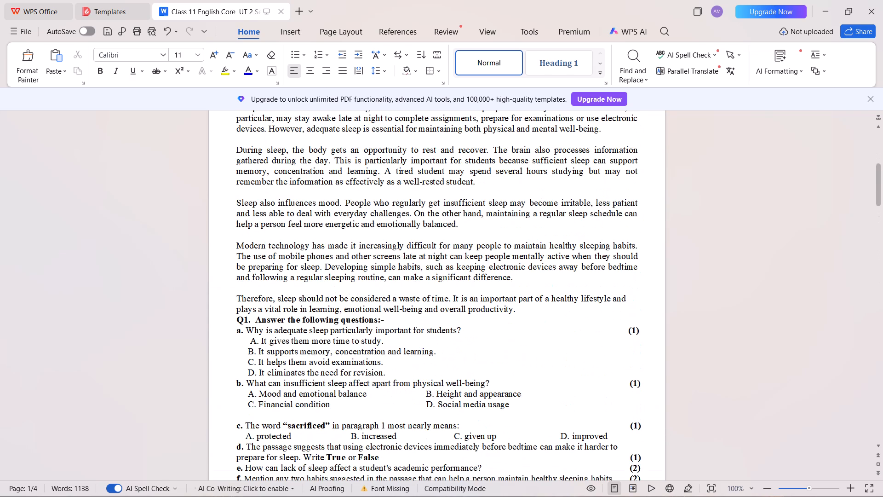
scroll(343, 262, "up", 6)
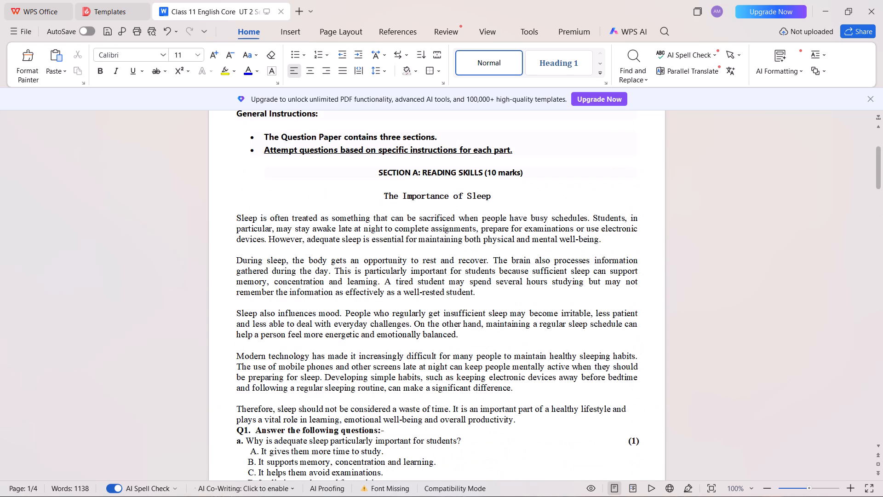
scroll(343, 262, "up", 4)
scroll(343, 262, "down", 9)
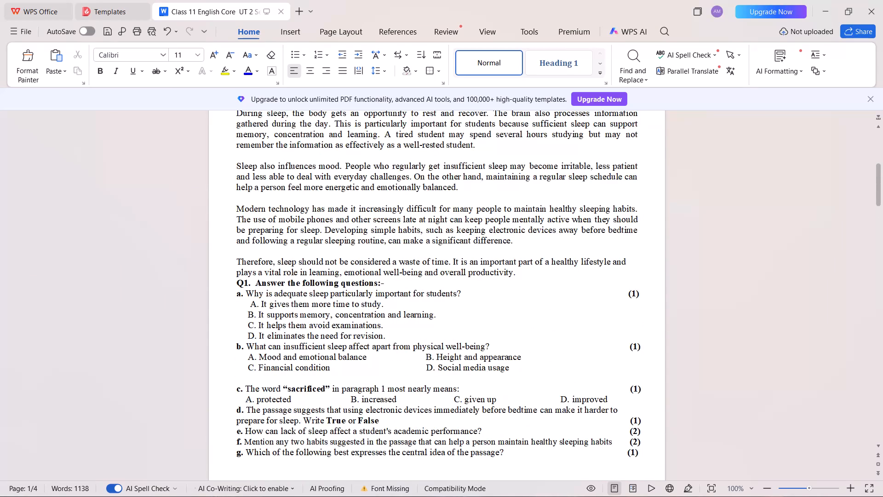
scroll(343, 262, "down", 5)
scroll(343, 262, "up", 3)
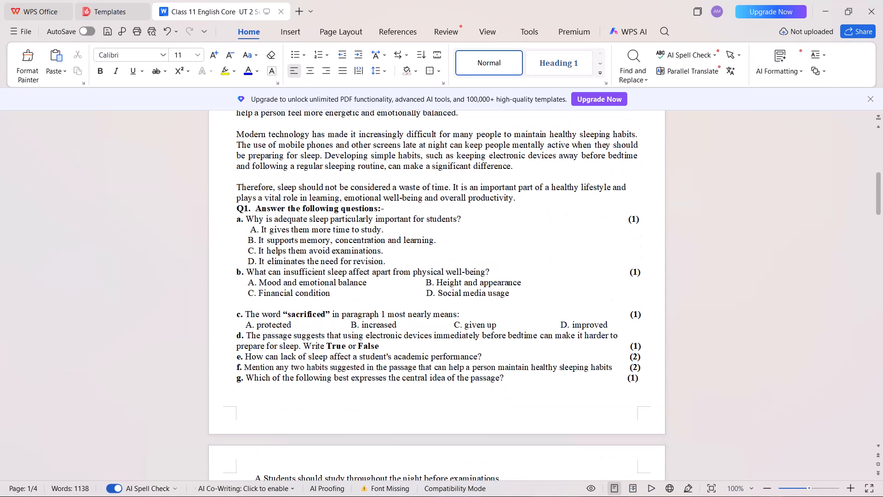
scroll(343, 262, "down", 5)
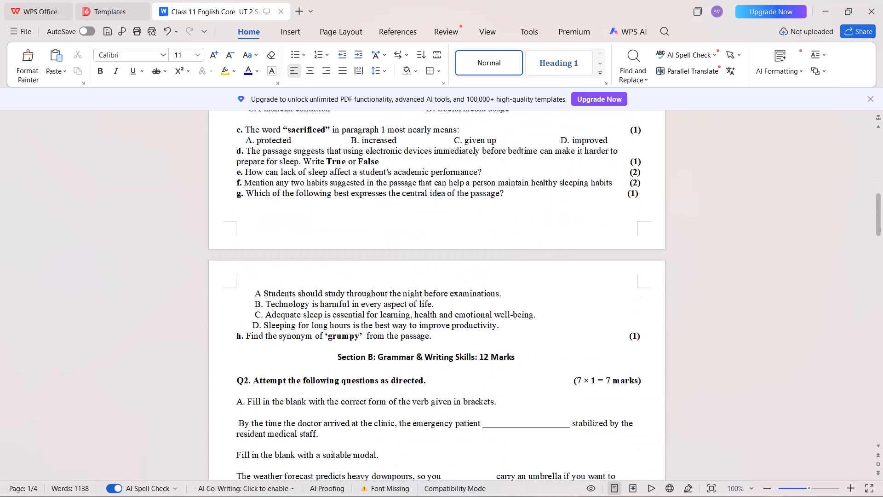
scroll(343, 262, "down", 10)
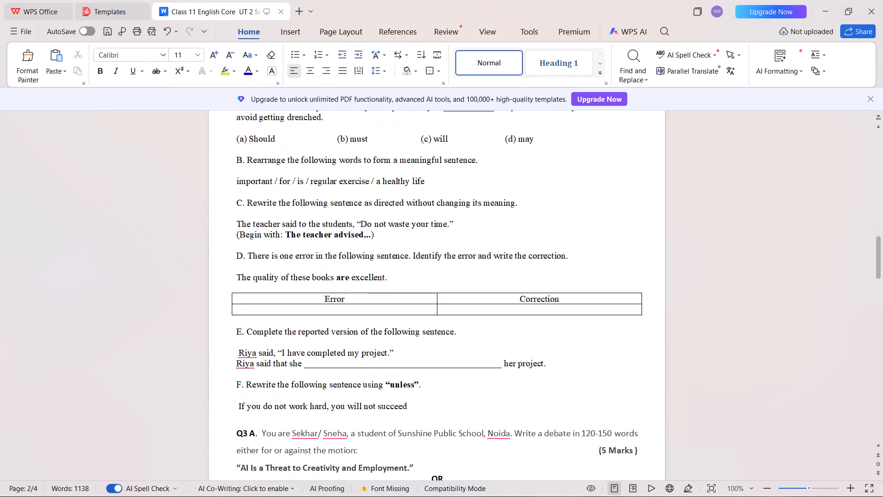
scroll(343, 262, "down", 4)
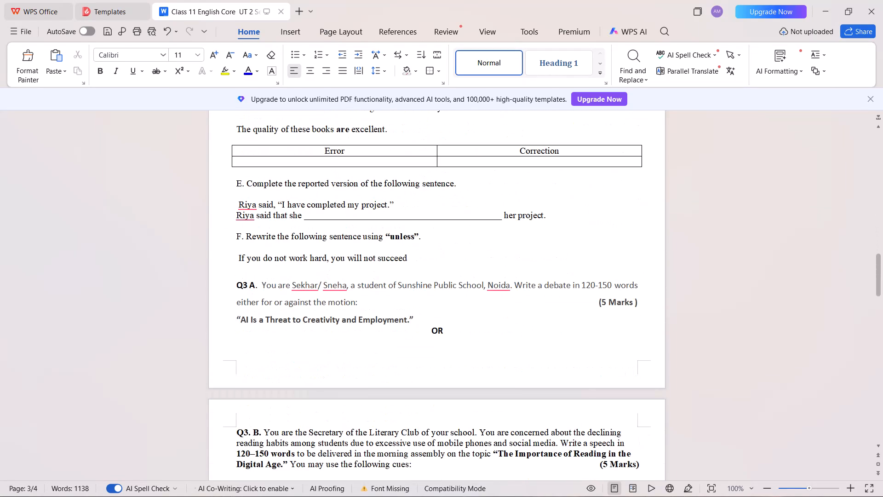
scroll(343, 262, "down", 3)
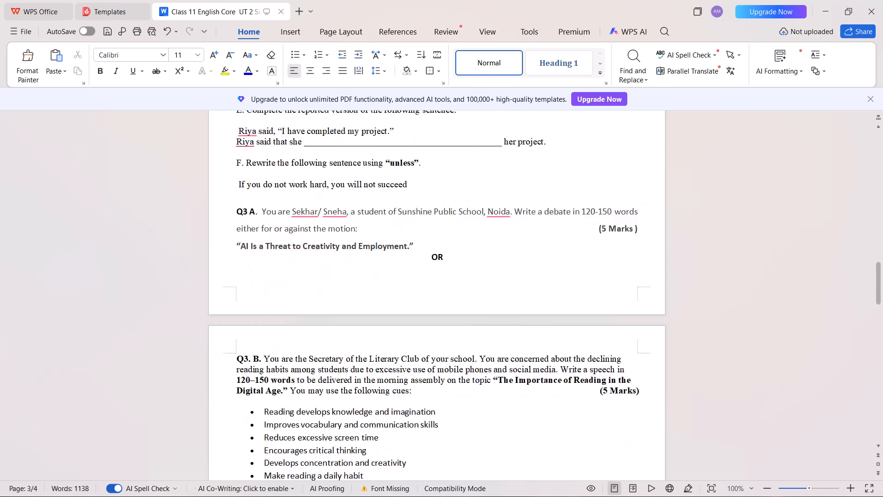
scroll(343, 262, "down", 1)
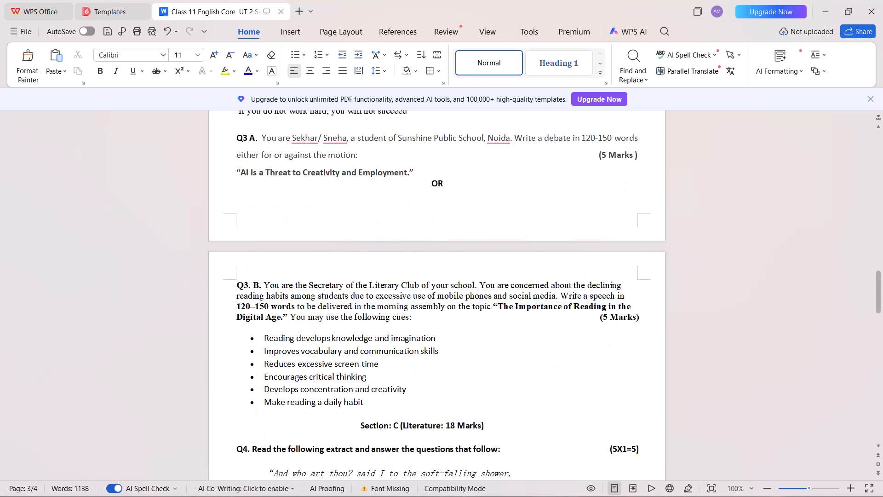
scroll(343, 262, "down", 9)
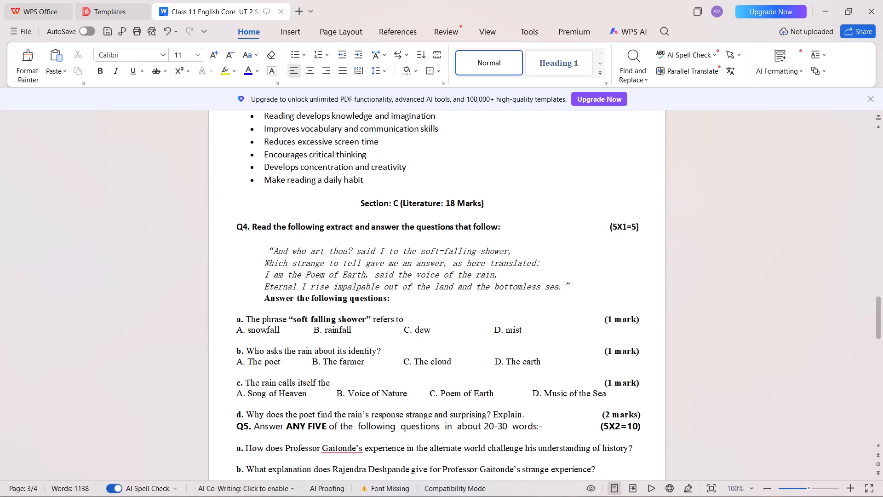
scroll(343, 262, "down", 5)
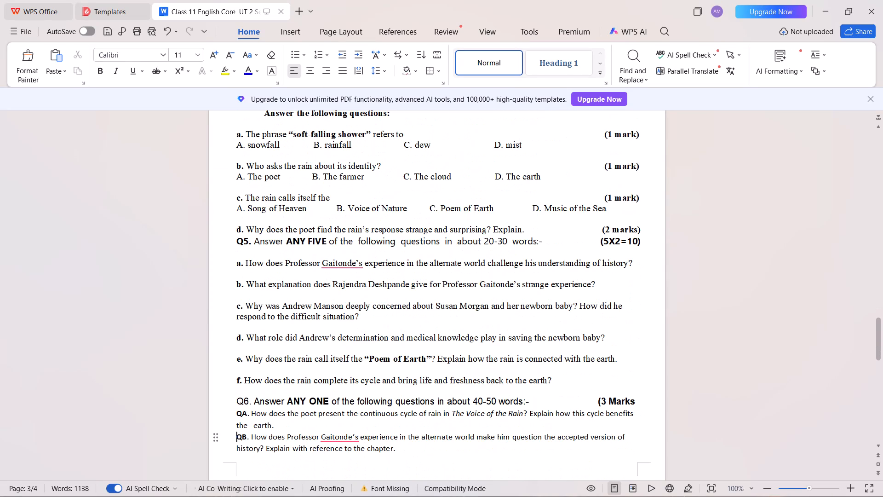
scroll(343, 262, "down", 3)
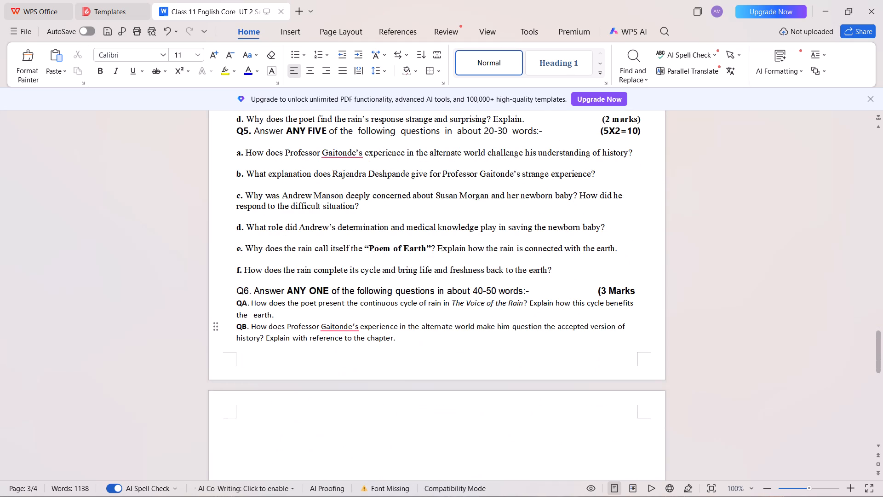
Save the revised question paper and close it.
key("ctrl+s")
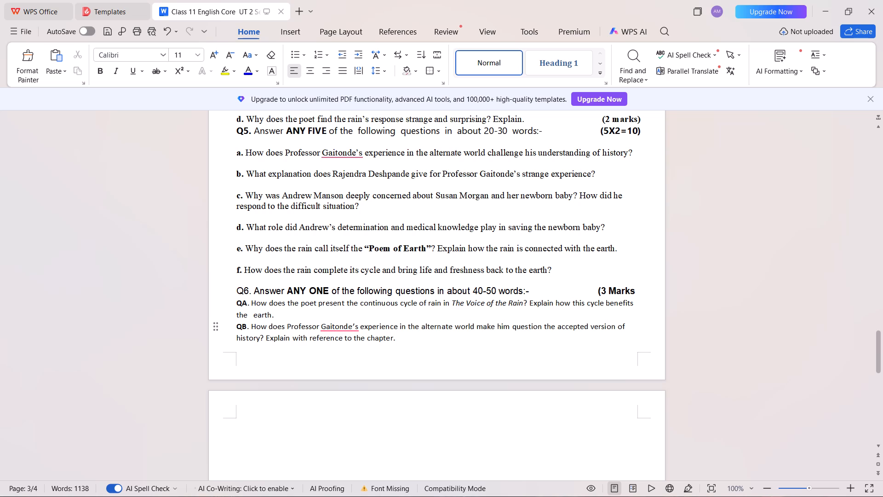
scroll(344, 258, "down", 4)
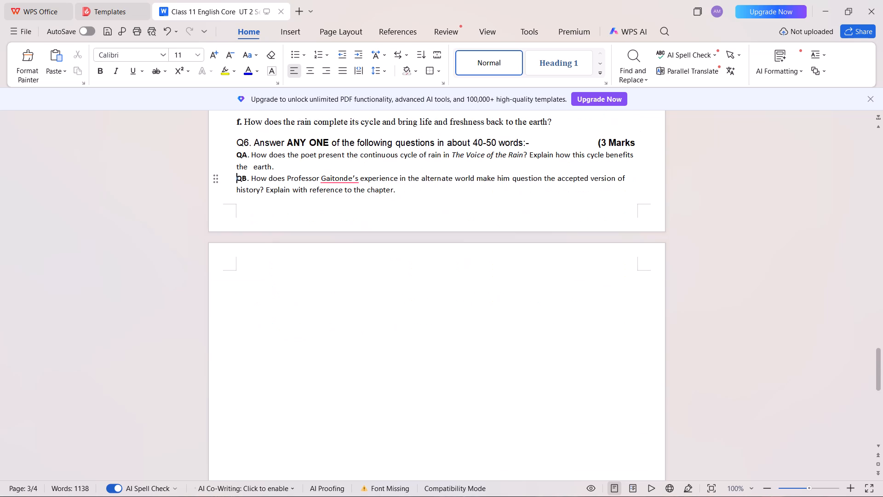
scroll(344, 258, "down", 5)
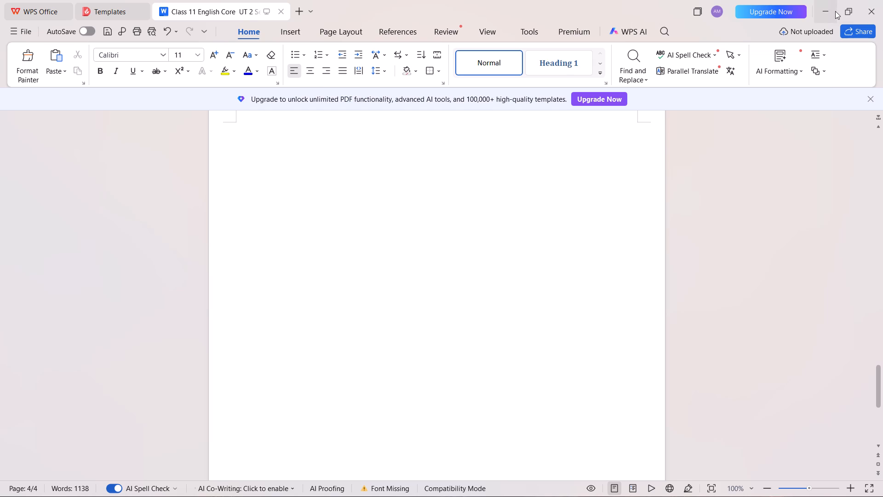
key("ctrl+s")
left_click(882, 0)
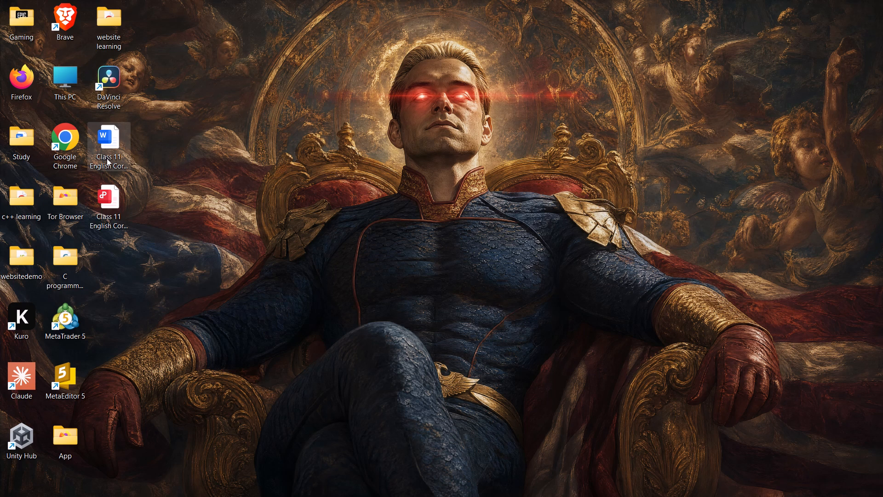
Reopen the Class 11 English Core Word document from the desktop and export pages 1 to 4 as a standard-quality PDF to the source folder.
triple_click(126, 137)
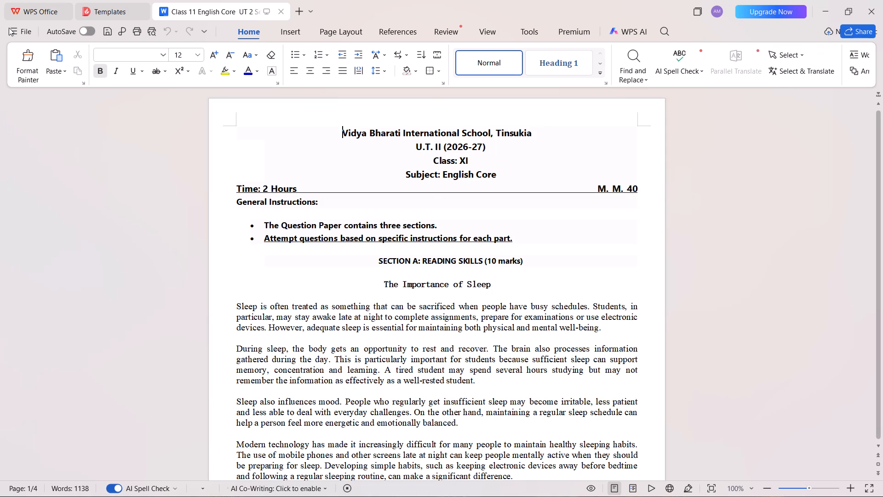
left_click(9, 28)
left_click(81, 181)
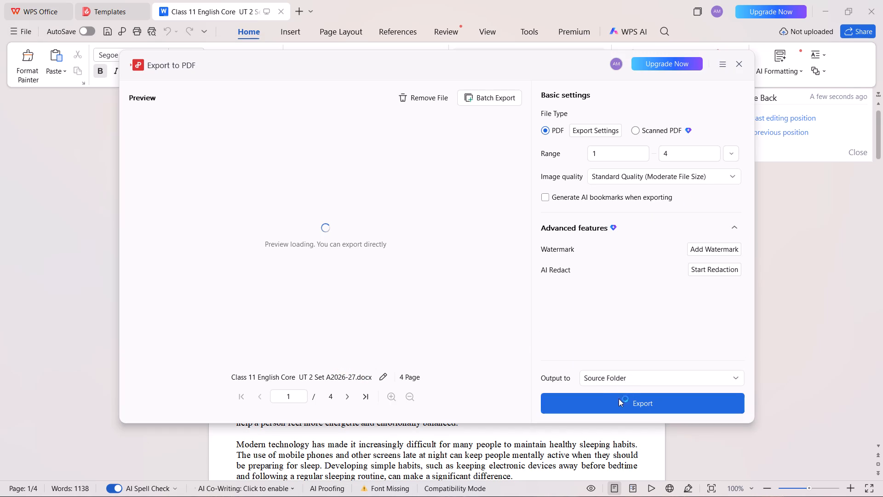
left_click(619, 401)
left_click(464, 254)
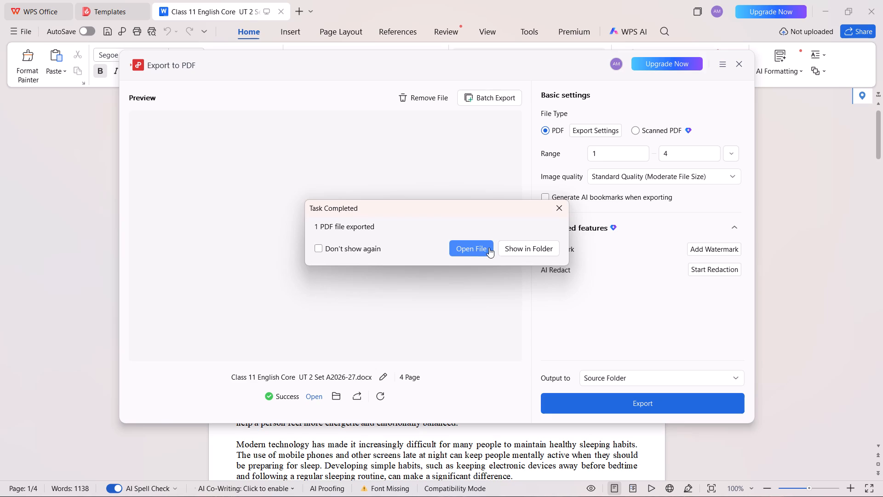
Show the exported PDF in its folder, copy the file and close the folder window.
left_click(511, 248)
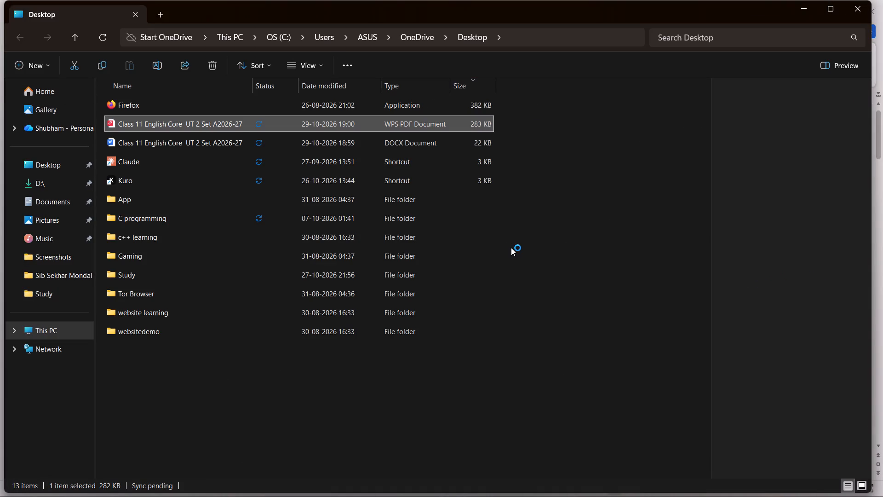
right_click(219, 120)
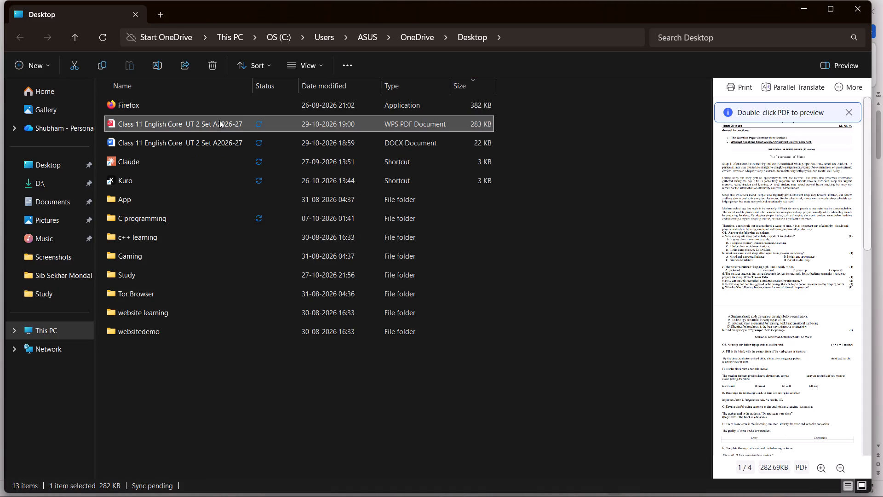
left_click(275, 69)
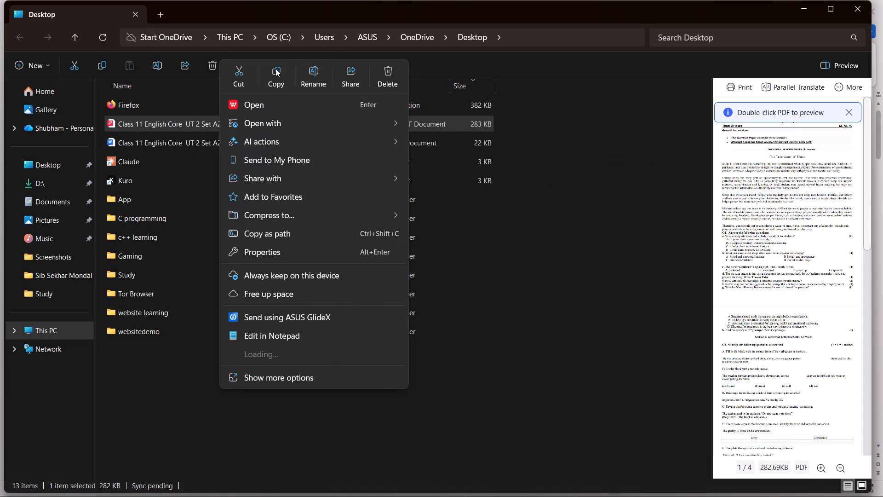
left_click(855, 0)
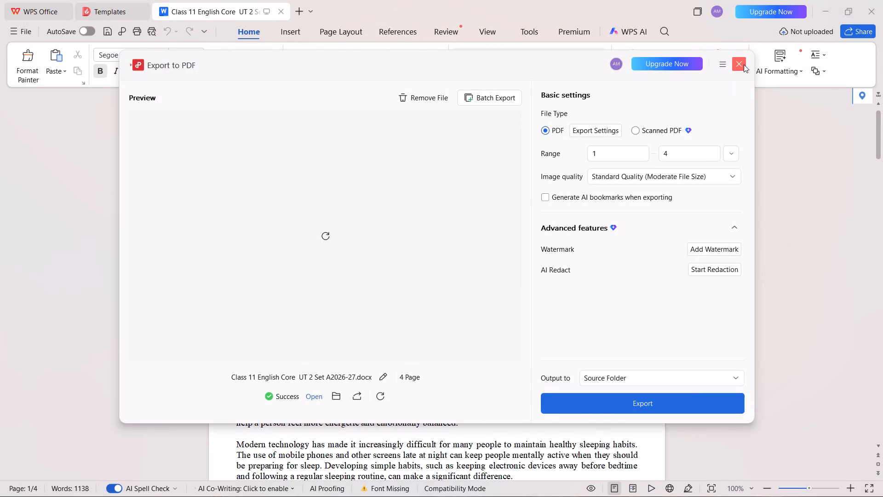
Close the PDF export window and the question paper document.
left_click(744, 64)
left_click(867, 16)
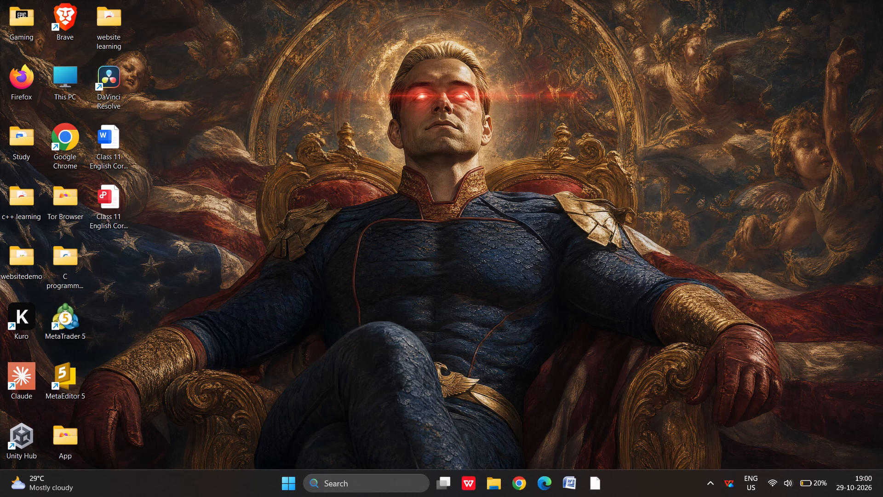
Open WhatsApp from the recent searches.
left_click(342, 485)
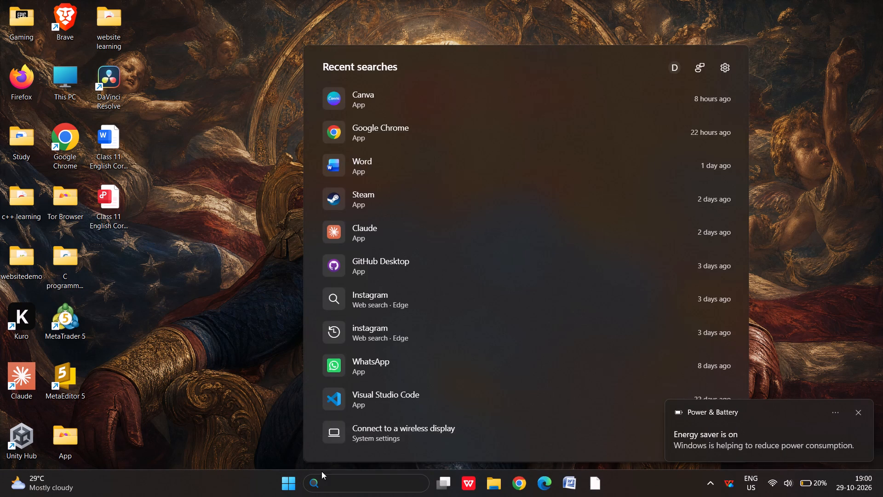
double_click(357, 365)
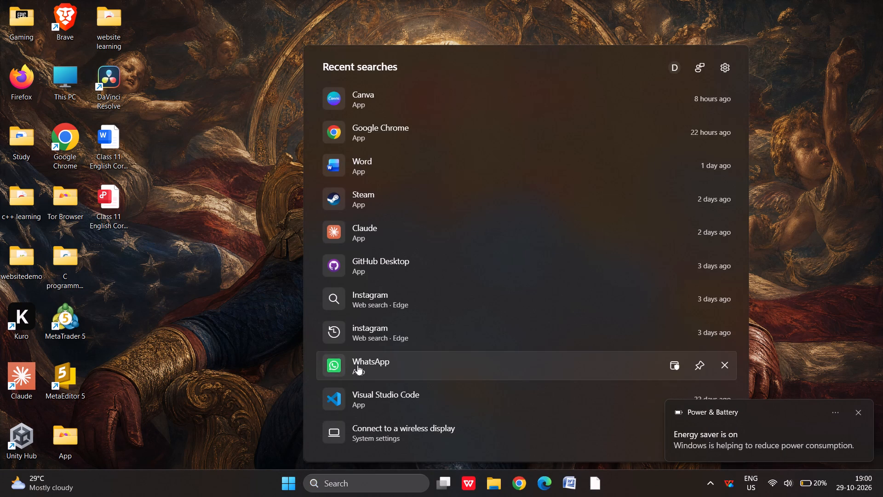
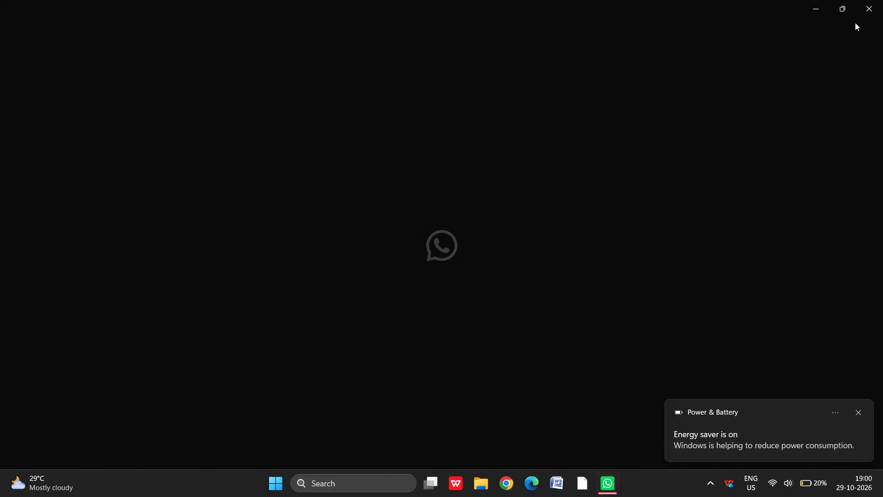
Close the WhatsApp window.
left_click(882, 0)
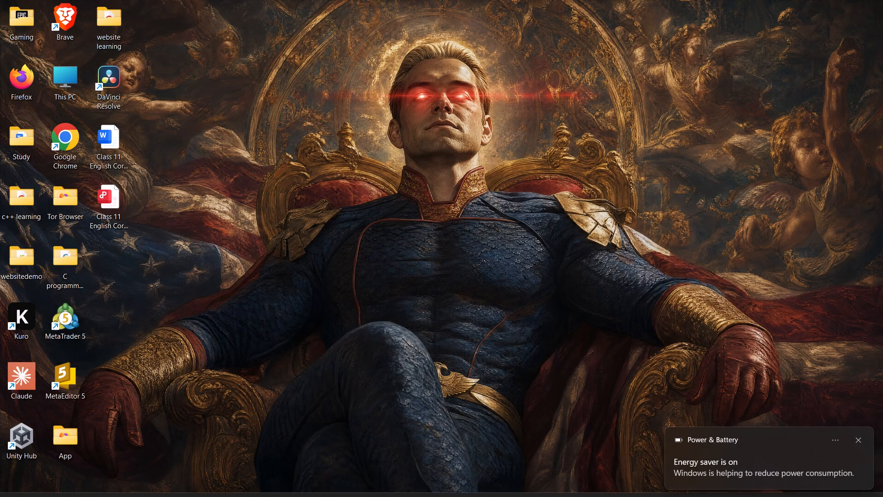
Open the Windows search with its list of recent searches.
left_click(343, 484)
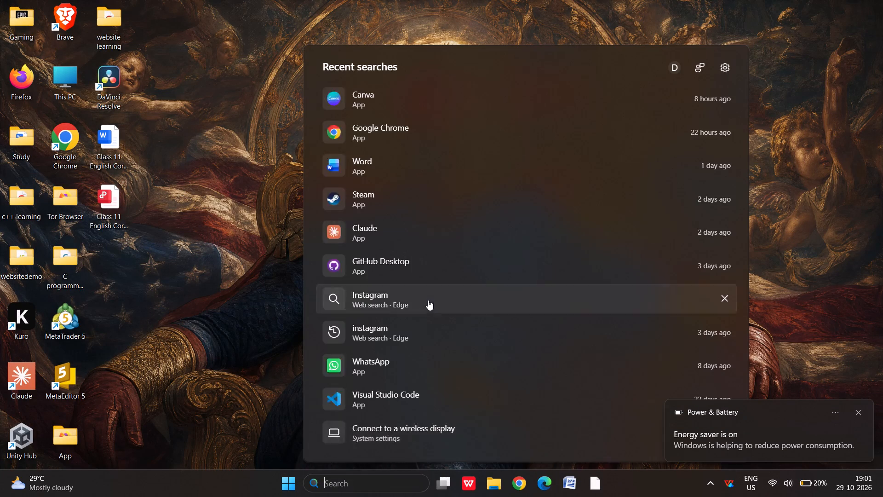
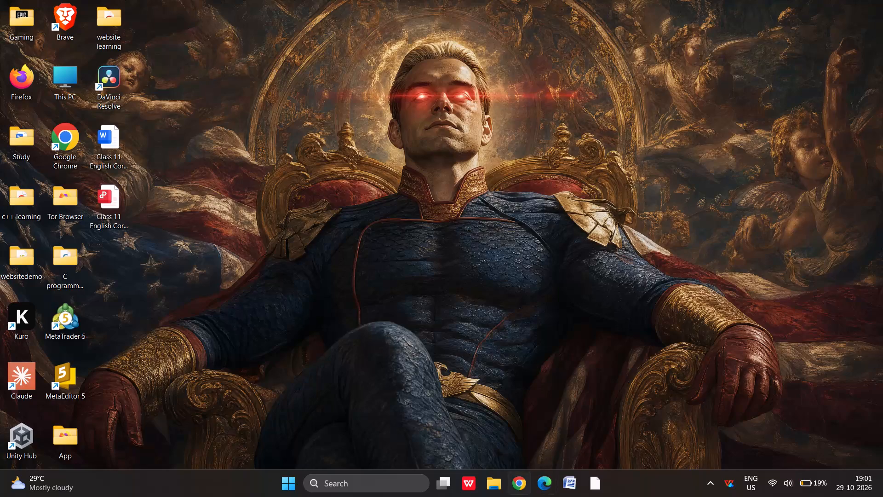
Bring up the computer's power options and choose a power action to end the session.
left_click(289, 482)
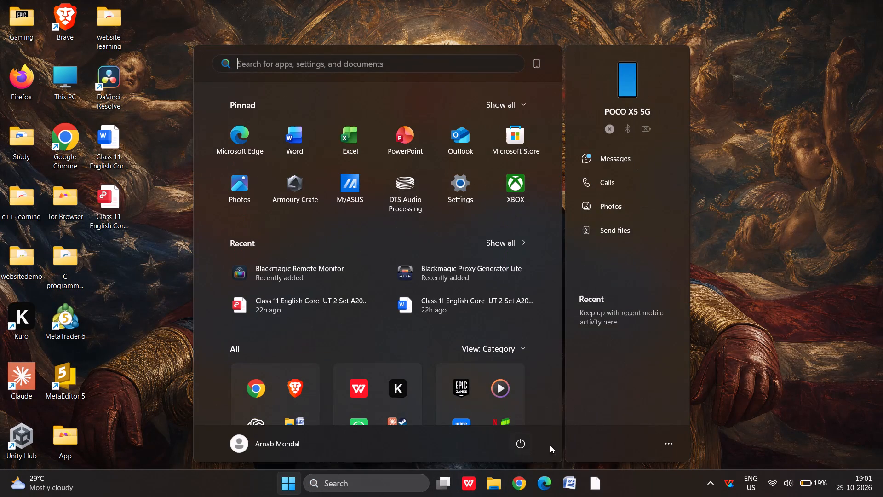
left_click(529, 444)
left_click(541, 404)
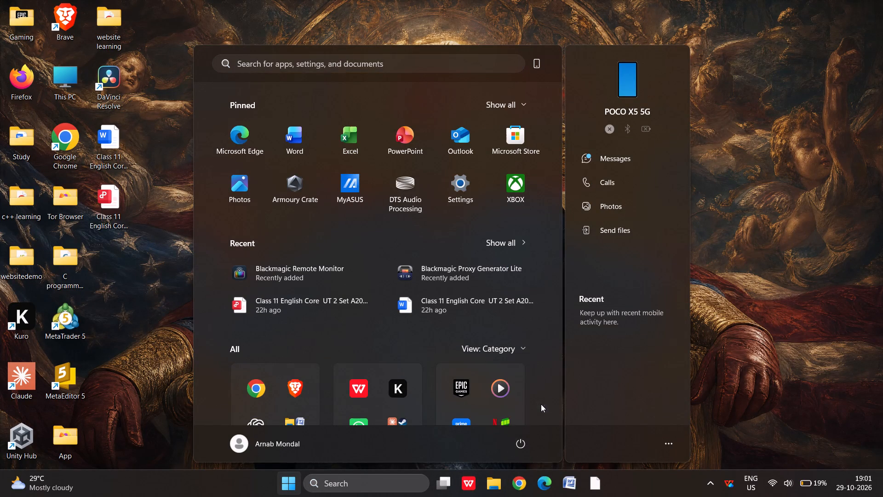